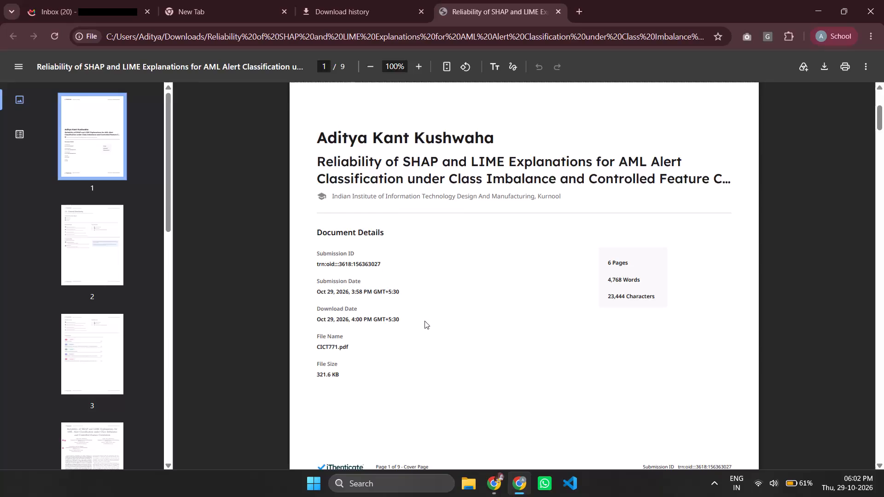
Review the iThenticate similarity report, examining the top sources and the highlighted matches in the paper, including the author affiliations.
{"action": "scroll", "coordinate": [425, 321], "scroll_direction": "down", "scroll_amount": 2}
{"action": "scroll", "coordinate": [463, 356], "scroll_direction": "down", "scroll_amount": 9}
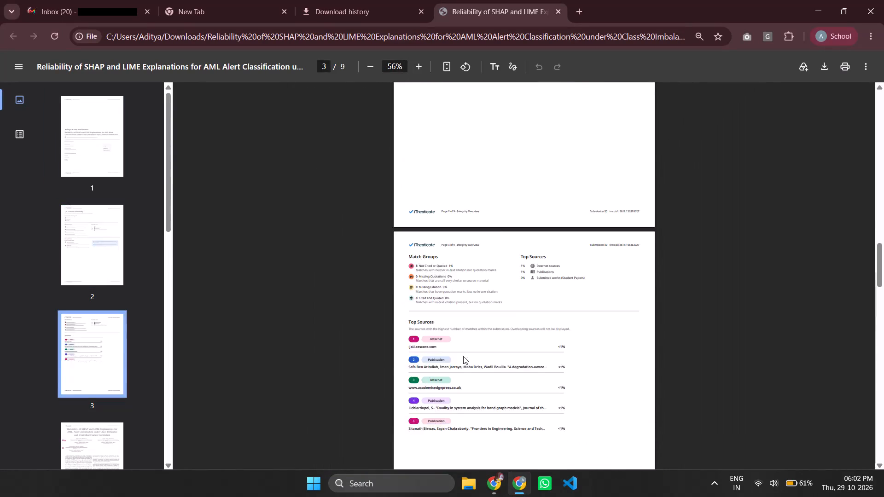
{"action": "scroll", "coordinate": [463, 356], "scroll_direction": "down", "scroll_amount": 12}
{"action": "scroll", "coordinate": [463, 356], "scroll_direction": "up", "scroll_amount": 2}
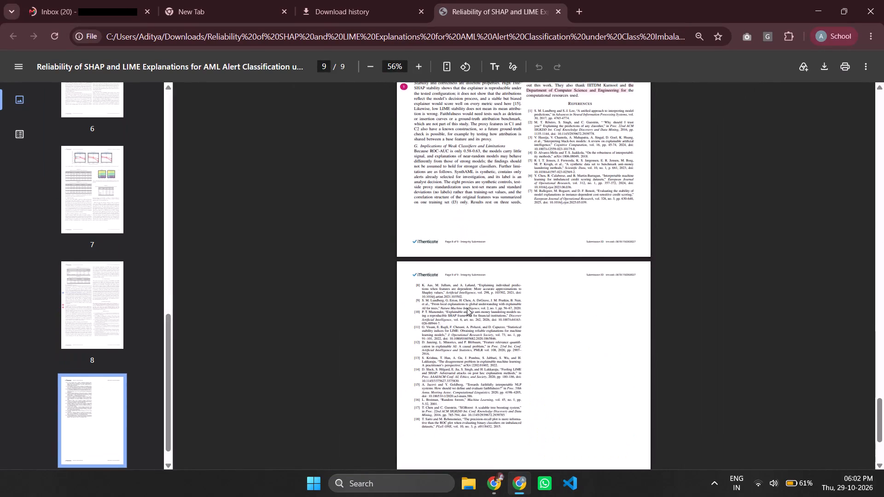
{"action": "scroll", "coordinate": [466, 246], "scroll_direction": "up", "scroll_amount": 2}
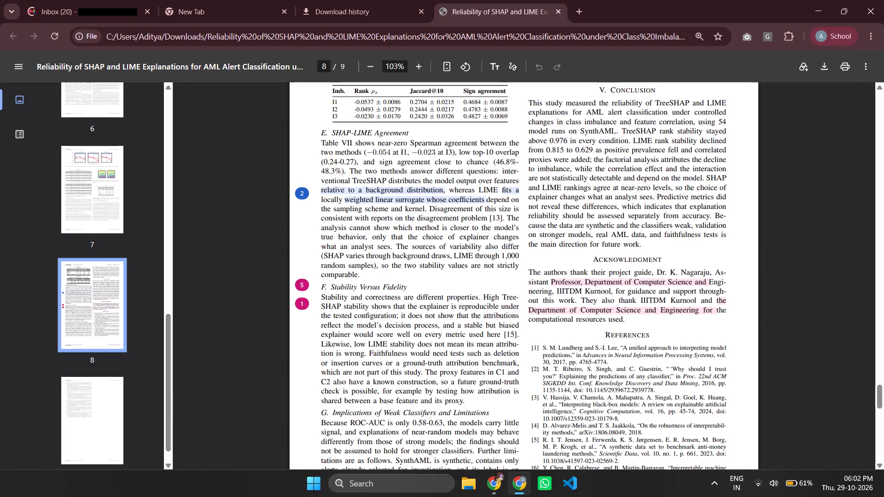
{"action": "scroll", "coordinate": [573, 325], "scroll_direction": "up", "scroll_amount": 8}
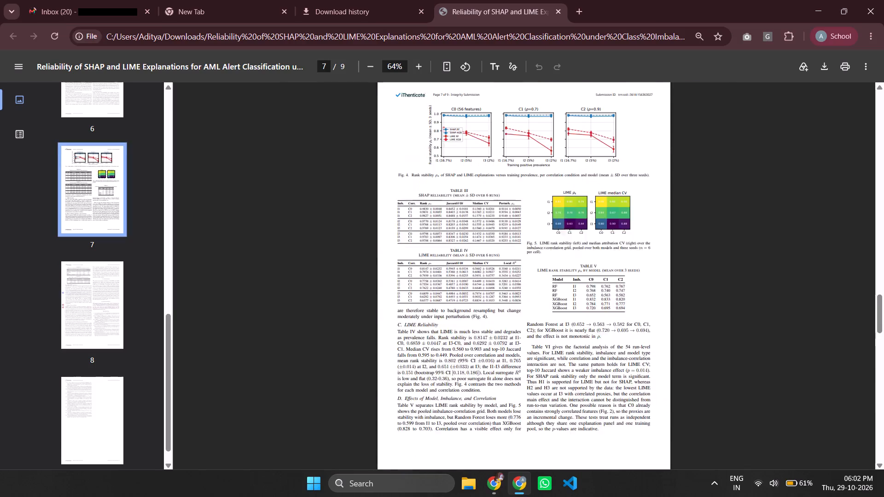
{"action": "scroll", "coordinate": [573, 325], "scroll_direction": "up", "scroll_amount": 1}
{"action": "scroll", "coordinate": [531, 257], "scroll_direction": "up", "scroll_amount": 3}
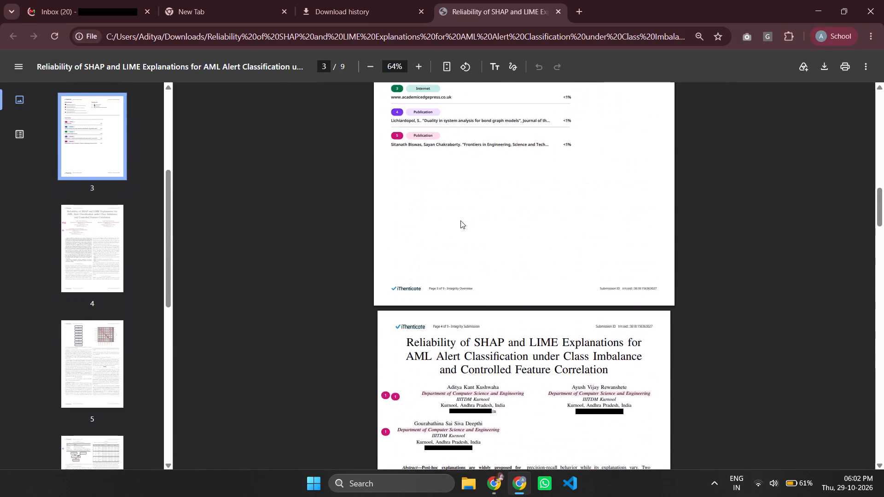
{"action": "scroll", "coordinate": [537, 373], "scroll_direction": "down", "scroll_amount": 1}
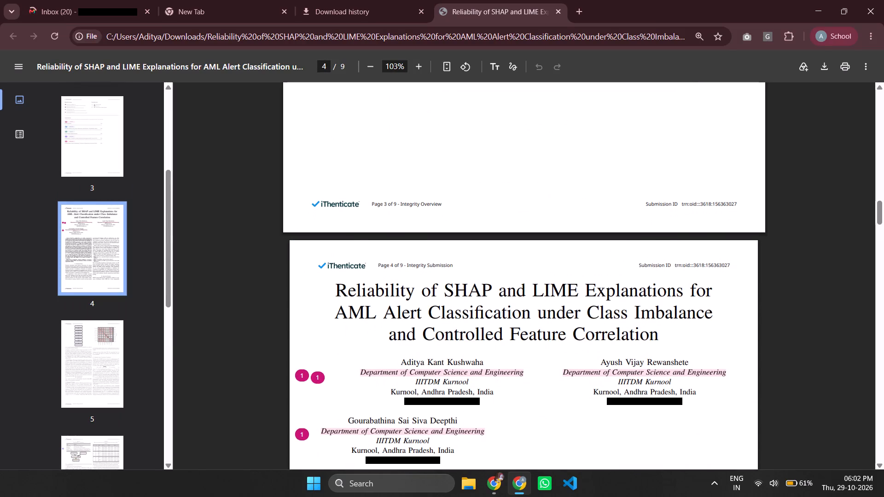
{"action": "left_click_drag", "start_coordinate": [598, 372], "coordinate": [726, 371]}
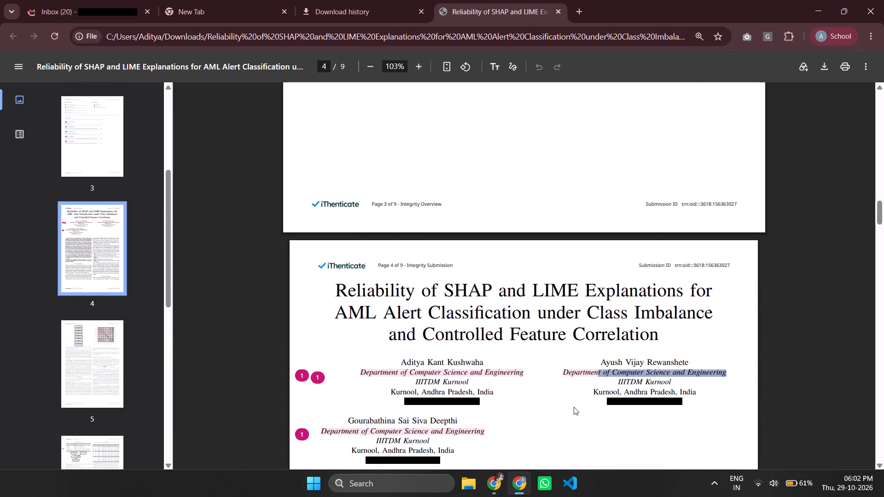
{"action": "left_click", "coordinate": [574, 407]}
Skim the similarity report again, from the cover page and overall similarity overview through to the references.
{"action": "scroll", "coordinate": [519, 206], "scroll_direction": "up", "scroll_amount": 3}
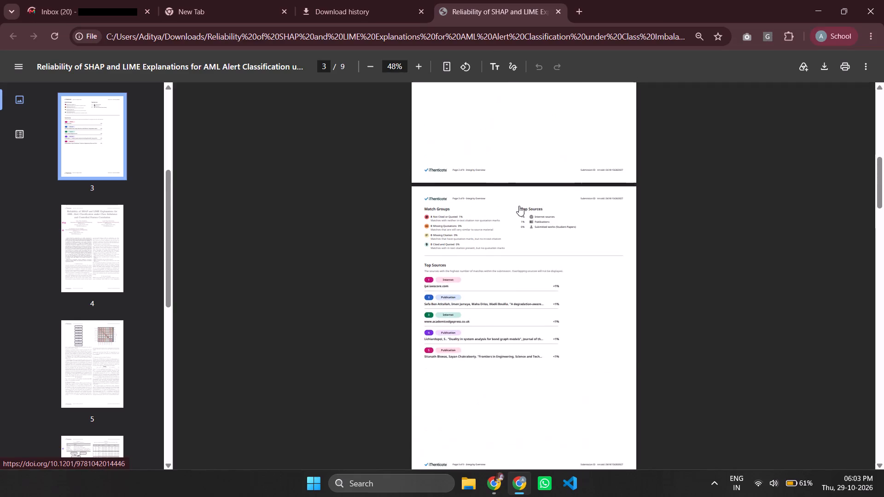
{"action": "scroll", "coordinate": [489, 236], "scroll_direction": "up", "scroll_amount": 3}
{"action": "scroll", "coordinate": [489, 236], "scroll_direction": "down", "scroll_amount": 6}
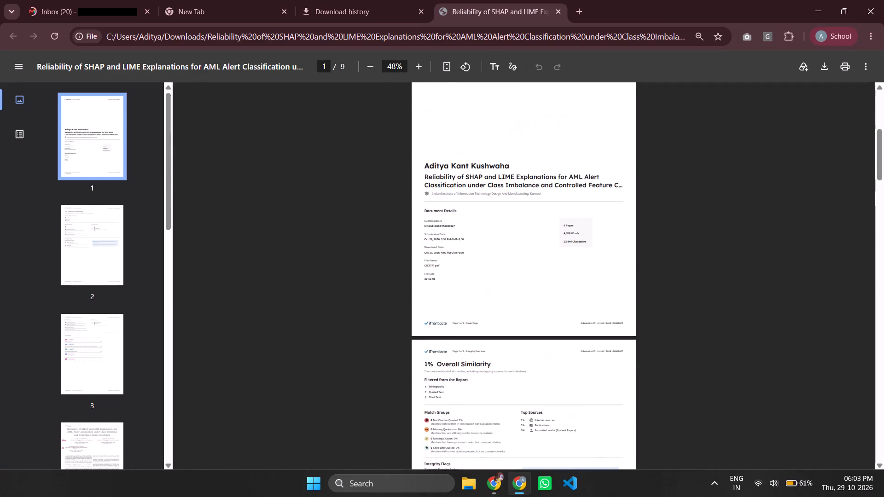
{"action": "scroll", "coordinate": [489, 236], "scroll_direction": "down", "scroll_amount": 16}
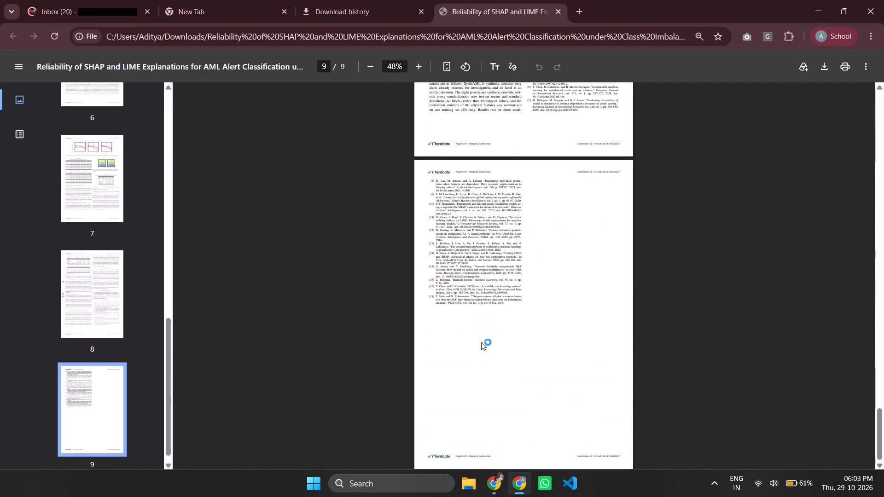
{"action": "scroll", "coordinate": [481, 342], "scroll_direction": "up", "scroll_amount": 13}
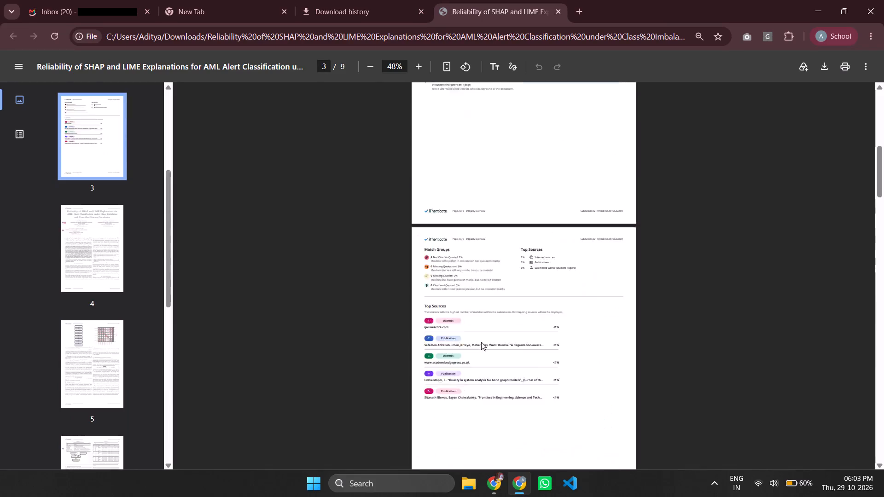
{"action": "scroll", "coordinate": [422, 230], "scroll_direction": "up", "scroll_amount": 4}
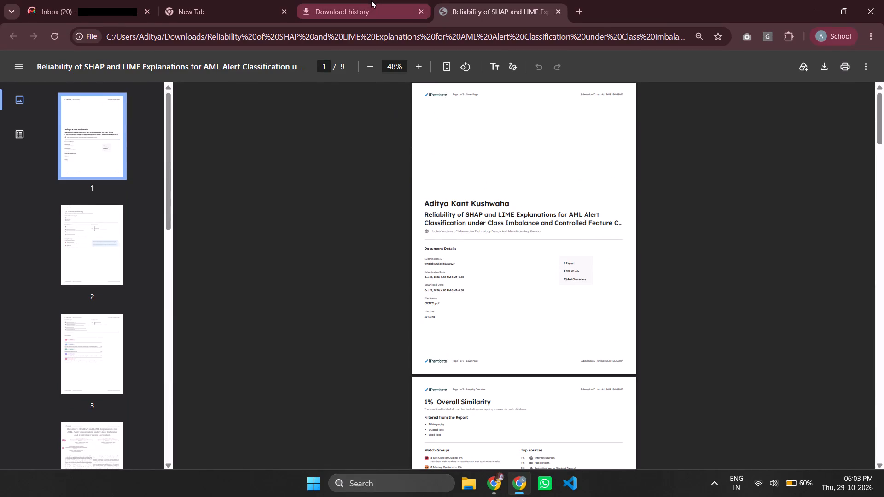
Open the most recent "Reliability of SHAP and LIME Explanations" report from the browser's download history.
{"action": "left_click", "coordinate": [371, 0]}
{"action": "left_click", "coordinate": [225, 0]}
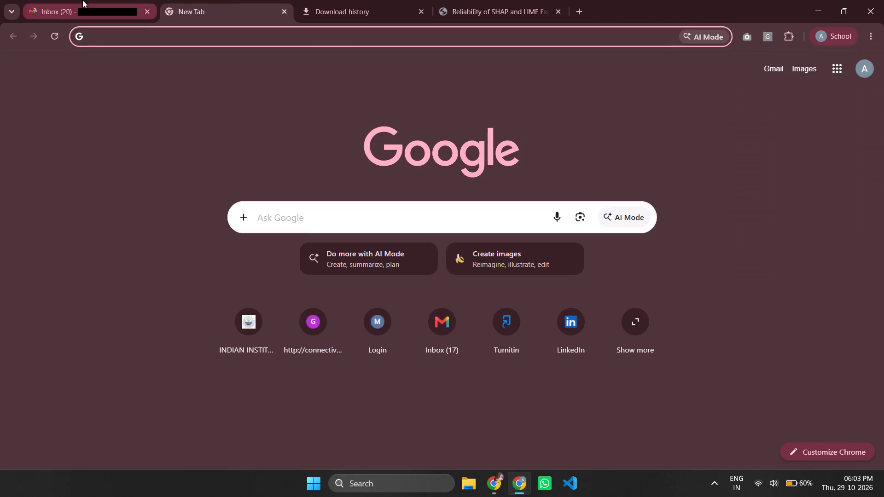
{"action": "key", "text": "ctrl+j"}
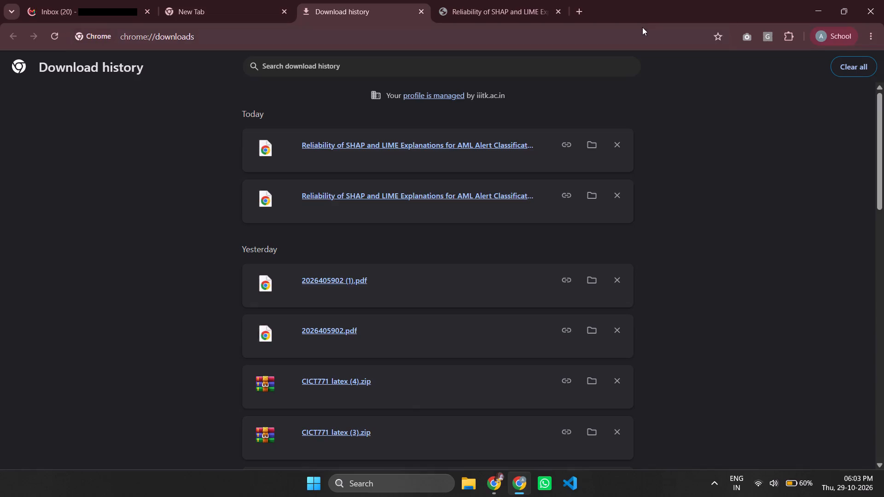
{"action": "left_click", "coordinate": [465, 142]}
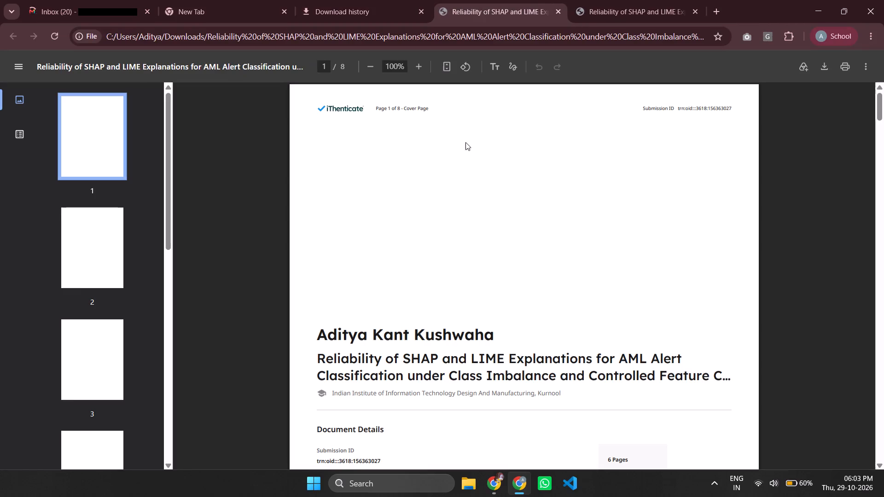
Examine the AI writing overview and the AI-flagged passages in the paper's title, abstract and introduction.
{"action": "scroll", "coordinate": [428, 273], "scroll_direction": "down", "scroll_amount": 8}
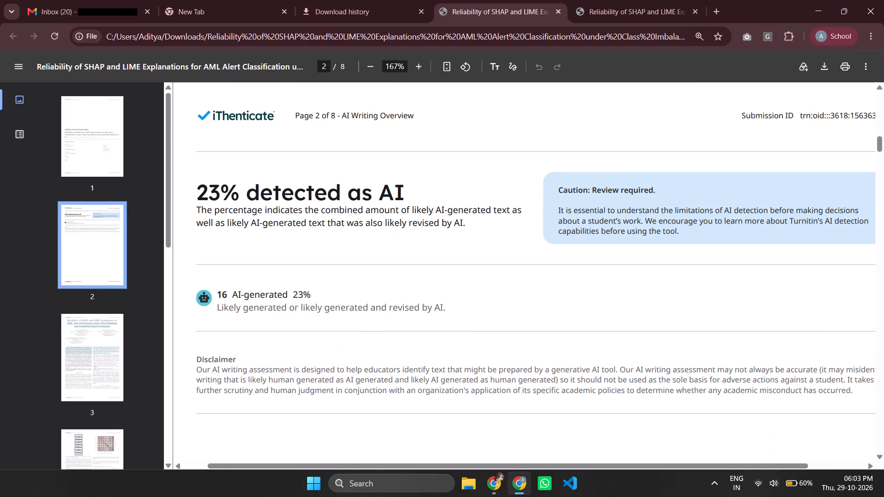
{"action": "scroll", "coordinate": [245, 295], "scroll_direction": "down", "scroll_amount": 5}
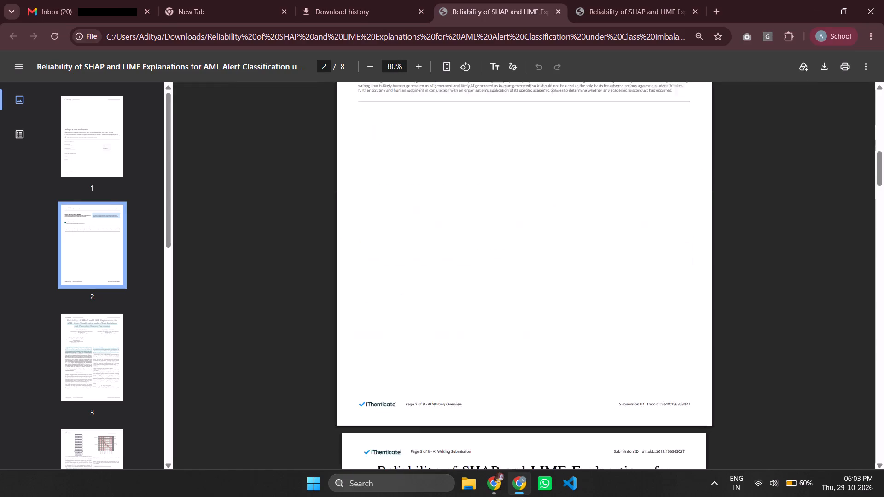
{"action": "scroll", "coordinate": [372, 304], "scroll_direction": "down", "scroll_amount": 1}
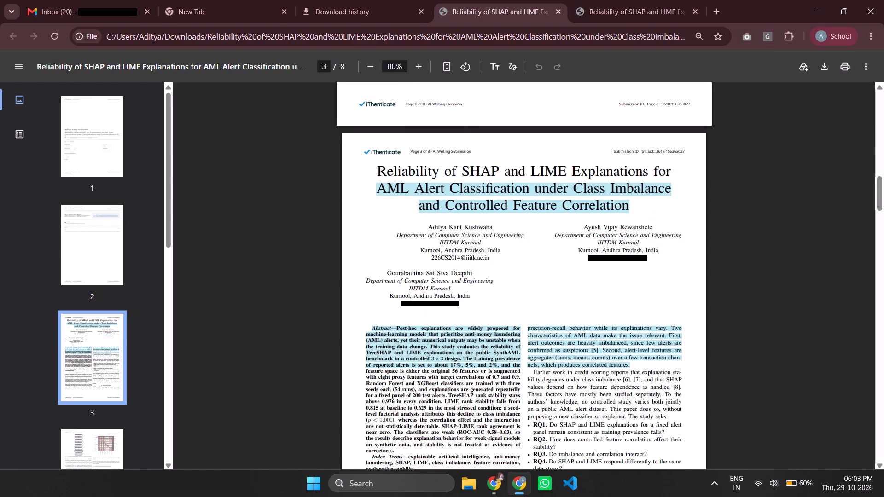
{"action": "left_click_drag", "start_coordinate": [549, 196], "coordinate": [495, 178]}
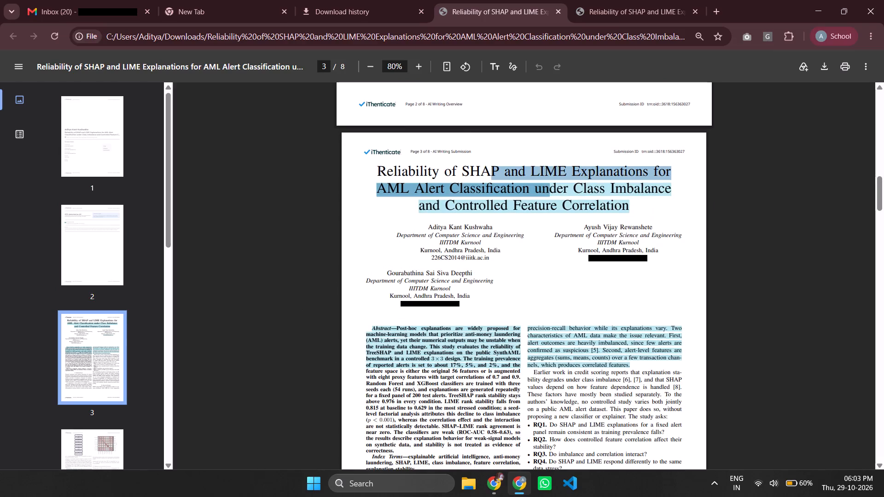
{"action": "left_click", "coordinate": [471, 187]}
{"action": "scroll", "coordinate": [472, 333], "scroll_direction": "down", "scroll_amount": 1}
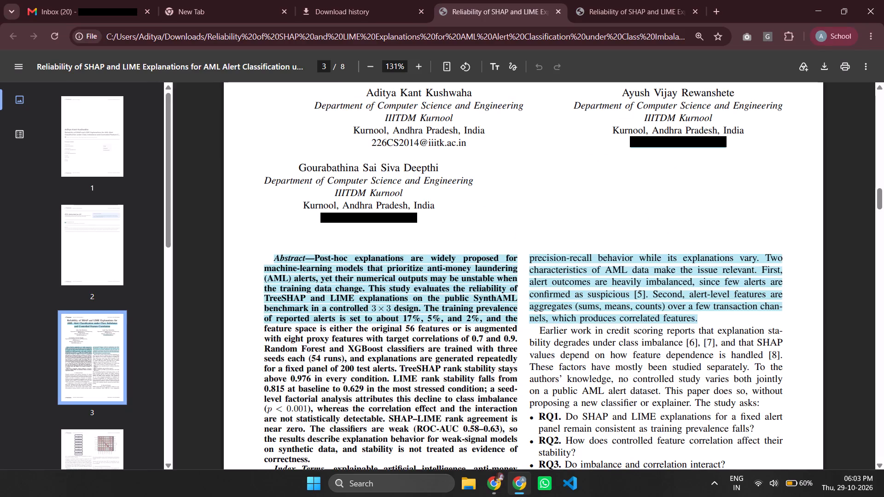
{"action": "scroll", "coordinate": [405, 280], "scroll_direction": "down", "scroll_amount": 4}
{"action": "scroll", "coordinate": [405, 280], "scroll_direction": "up", "scroll_amount": 2}
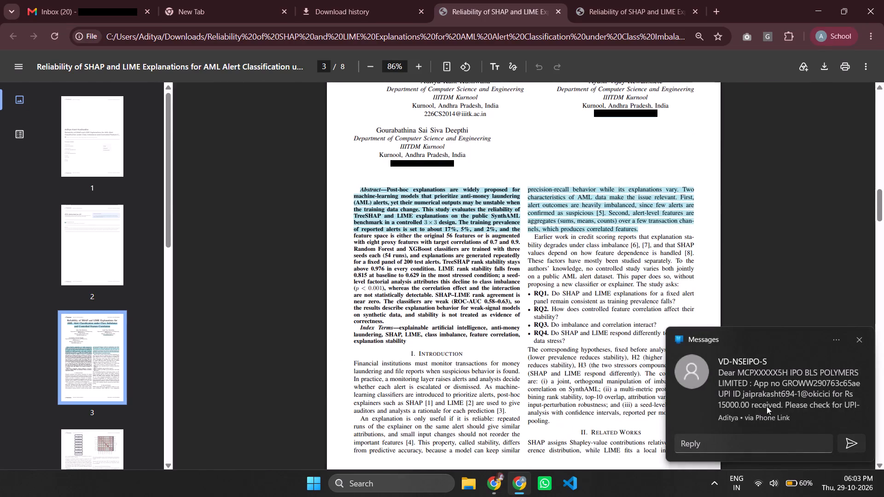
Dismiss the message notification and examine the AI-flagged passages from the related work and methods sections onward.
{"action": "left_click", "coordinate": [854, 342]}
{"action": "scroll", "coordinate": [485, 258], "scroll_direction": "down", "scroll_amount": 6}
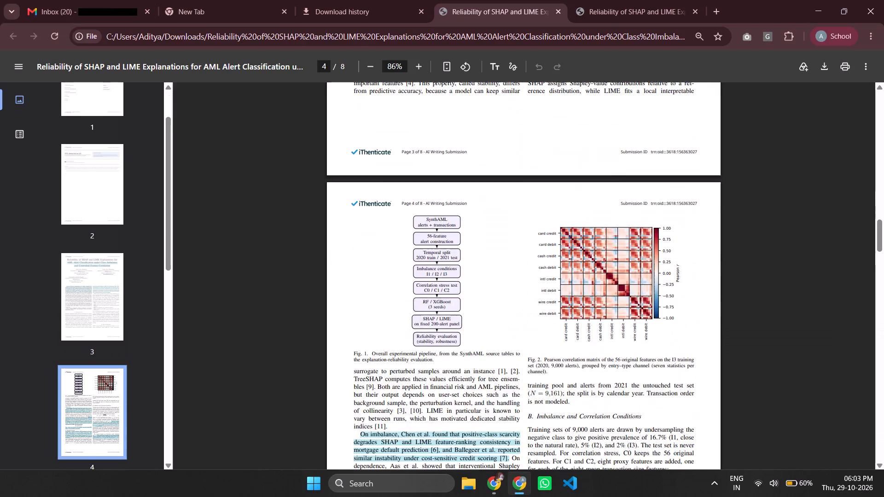
{"action": "scroll", "coordinate": [485, 258], "scroll_direction": "down", "scroll_amount": 1}
{"action": "scroll", "coordinate": [406, 312], "scroll_direction": "down", "scroll_amount": 1}
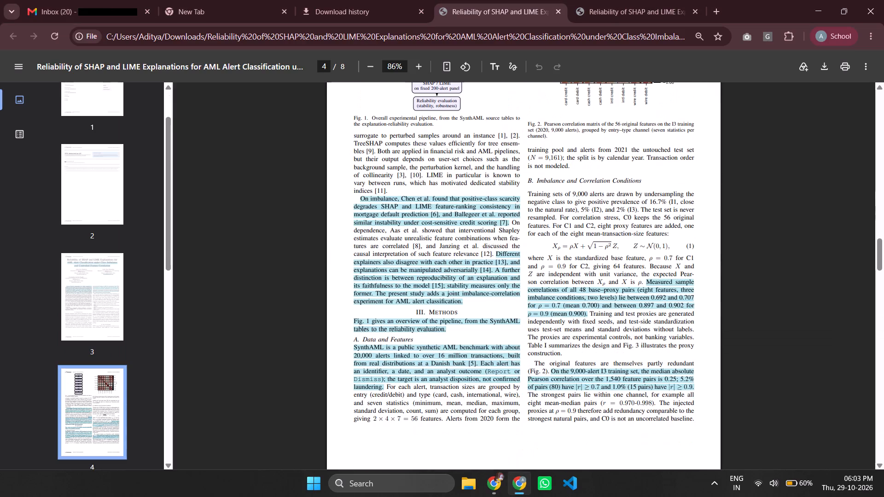
{"action": "scroll", "coordinate": [404, 331], "scroll_direction": "down", "scroll_amount": 5}
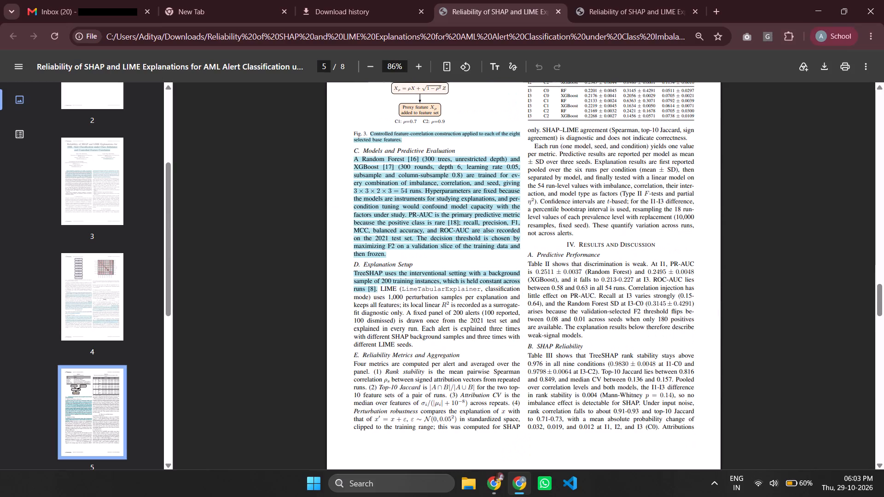
{"action": "scroll", "coordinate": [386, 239], "scroll_direction": "down", "scroll_amount": 12}
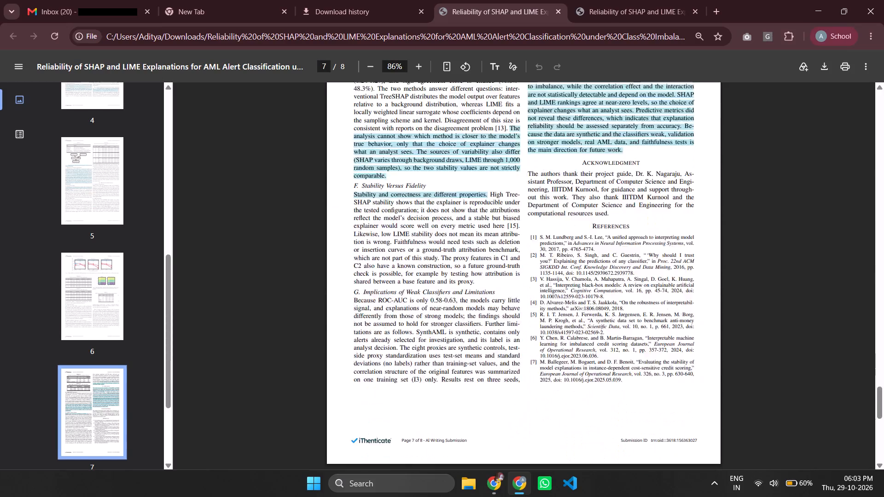
Examine the AI-flagged passages in the discussion and Conclusion on page 7, and look back over the report.
{"action": "scroll", "coordinate": [386, 239], "scroll_direction": "up", "scroll_amount": 4}
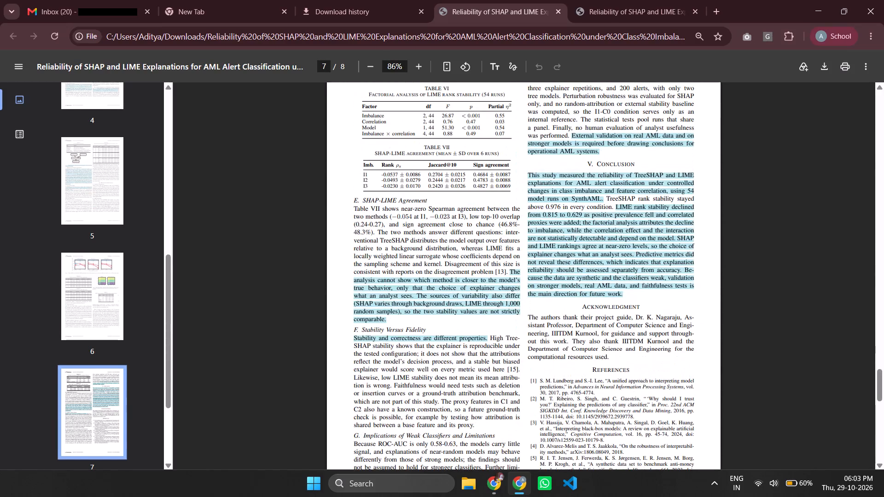
{"action": "left_click_drag", "start_coordinate": [547, 189], "coordinate": [646, 299]}
{"action": "left_click", "coordinate": [568, 281]}
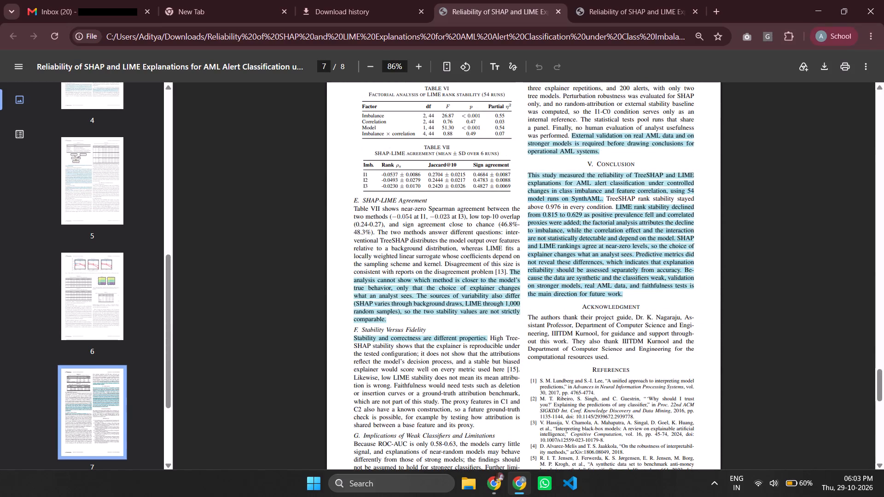
{"action": "scroll", "coordinate": [371, 283], "scroll_direction": "down", "scroll_amount": 6}
{"action": "scroll", "coordinate": [371, 283], "scroll_direction": "up", "scroll_amount": 6}
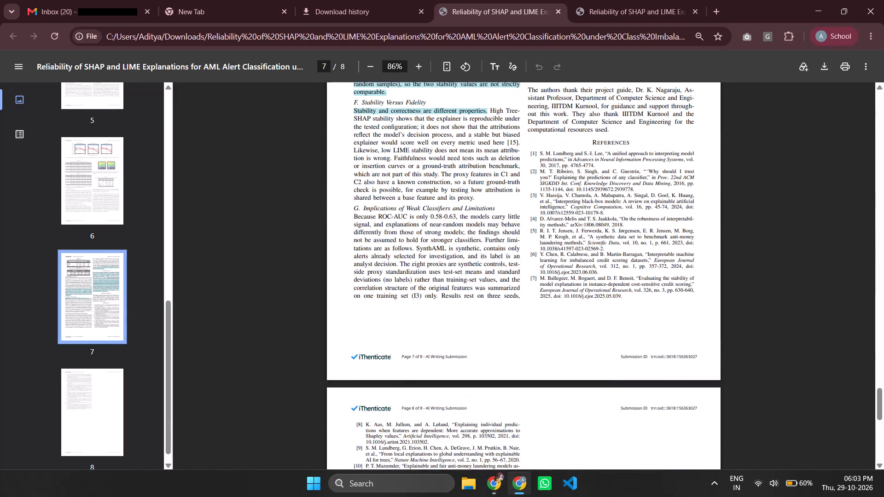
{"action": "scroll", "coordinate": [371, 283], "scroll_direction": "up", "scroll_amount": 10}
{"action": "scroll", "coordinate": [371, 283], "scroll_direction": "down", "scroll_amount": 1}
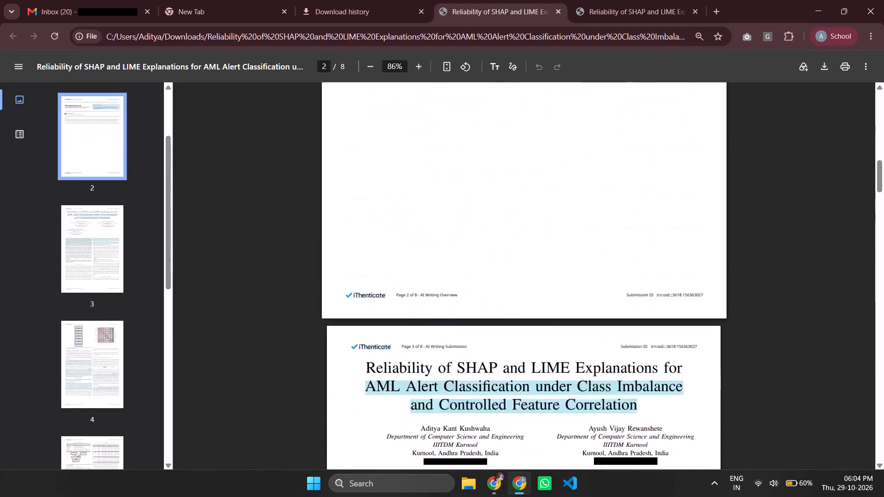
{"action": "scroll", "coordinate": [371, 283], "scroll_direction": "down", "scroll_amount": 1}
Search the web for overleaf from the empty browser tab.
{"action": "left_click", "coordinate": [287, 0]}
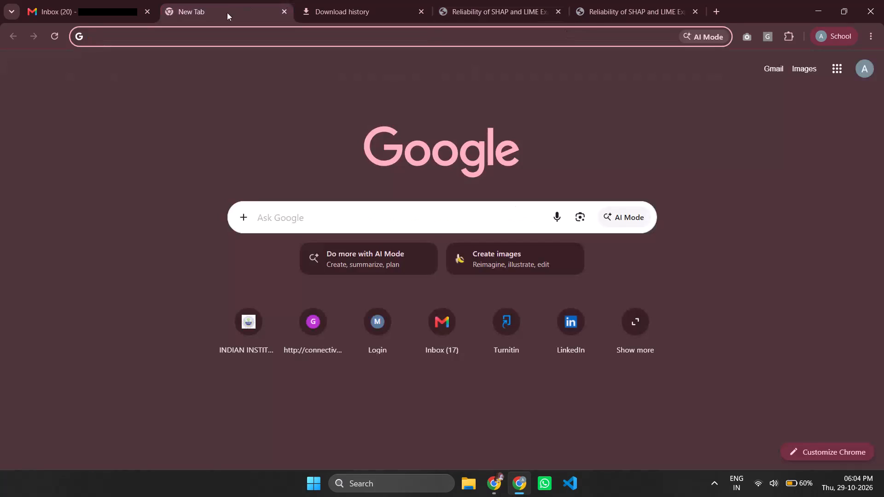
{"action": "type", "text": "over"}
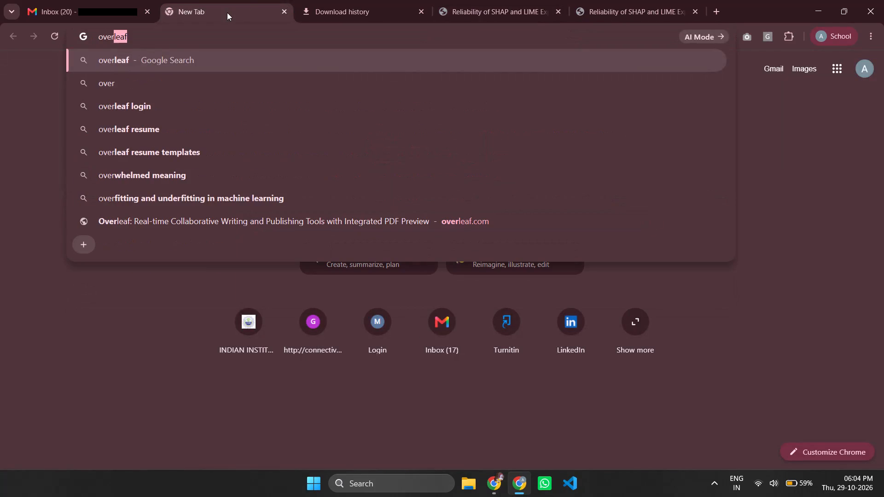
{"action": "key", "text": "Return"}
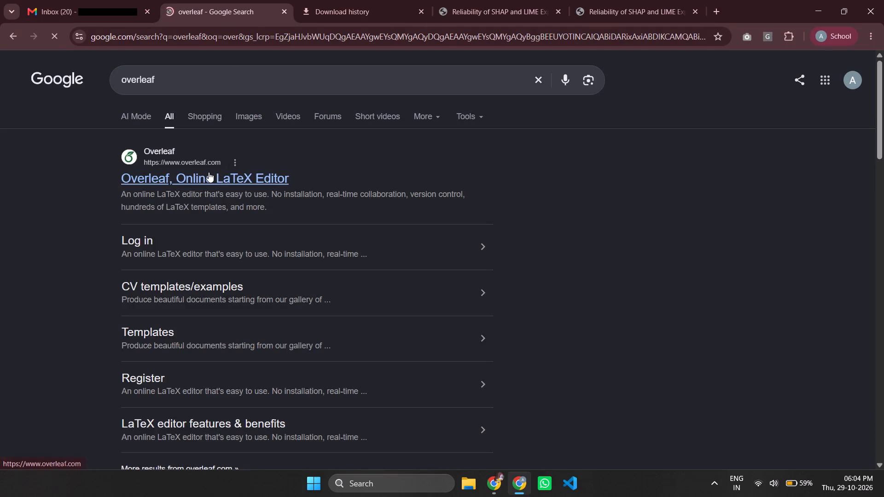
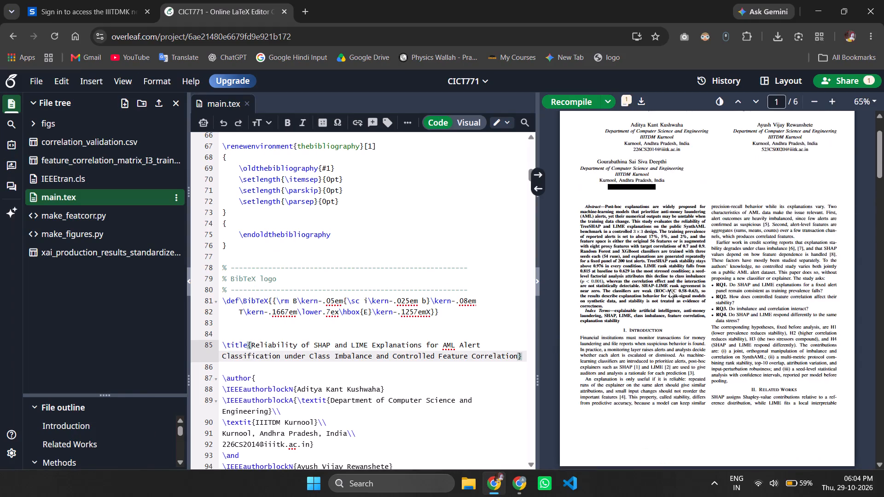
Arrange the CICT771 Overleaf project window side by side with the browser window holding the reports.
{"action": "scroll", "coordinate": [669, 290], "scroll_direction": "up", "scroll_amount": 4}
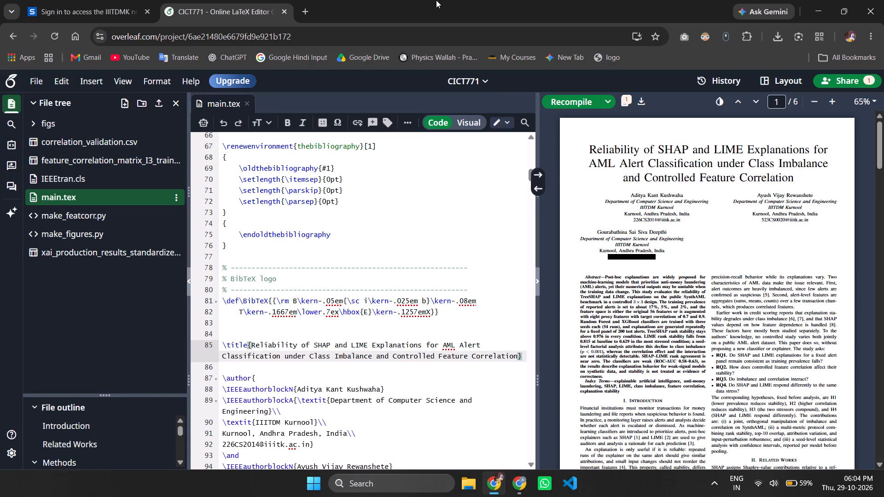
{"action": "left_click_drag", "start_coordinate": [436, 0], "coordinate": [0, 228]}
{"action": "left_click", "coordinate": [704, 254]}
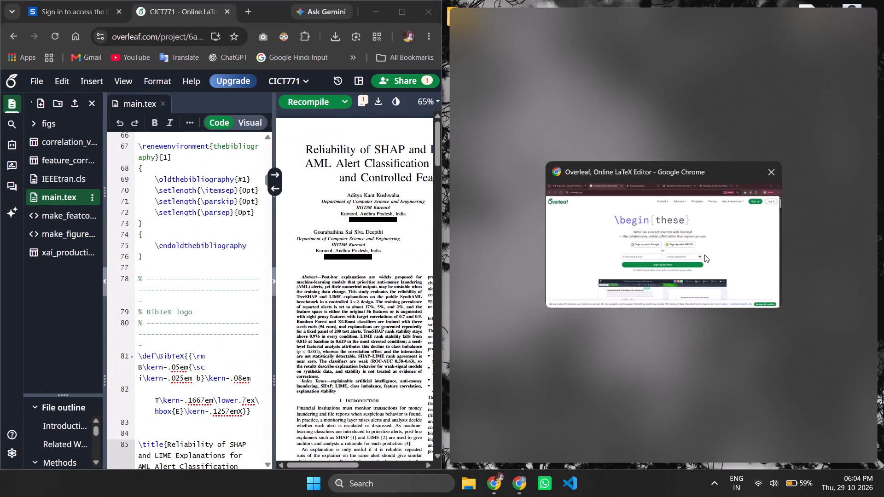
Close the Overleaf homepage and download history tabs in the reports' browser window.
{"action": "key", "text": "ctrl+w"}
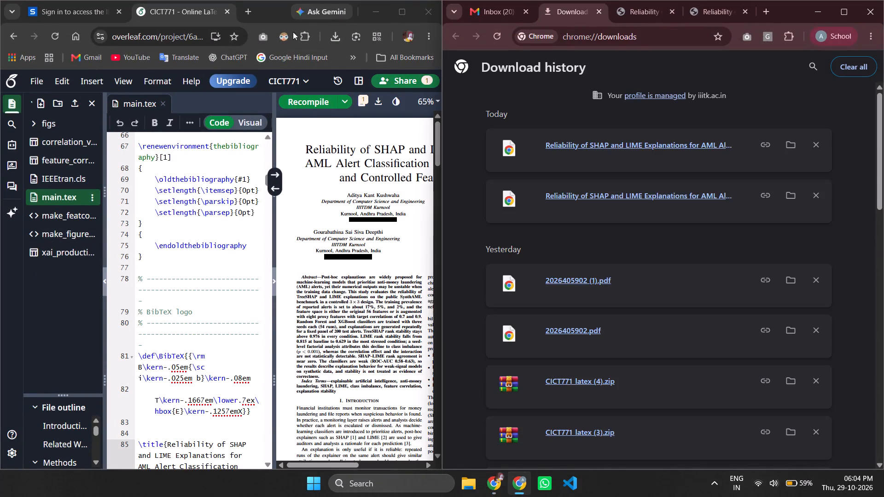
{"action": "key", "text": "ctrl+w"}
Go to page 2 of the AI writing report and hide its page thumbnails.
{"action": "scroll", "coordinate": [557, 206], "scroll_direction": "up", "scroll_amount": 3}
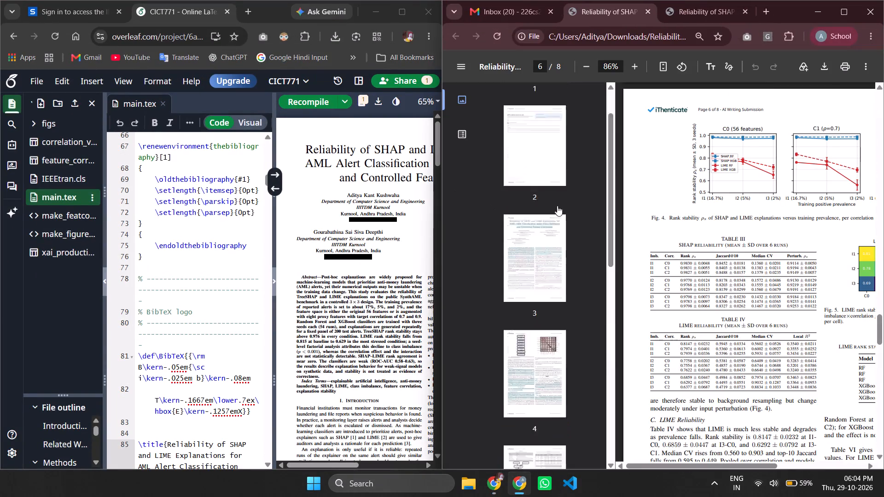
{"action": "scroll", "coordinate": [557, 206], "scroll_direction": "up", "scroll_amount": 7}
{"action": "left_click", "coordinate": [526, 238]}
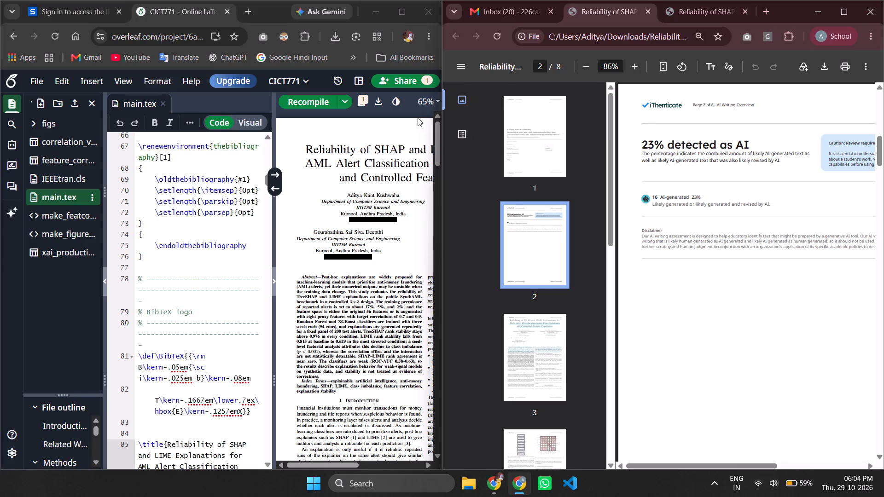
{"action": "left_click", "coordinate": [458, 64]}
Find the AI-flagged abstract on page 3 of the report, locate its source in main.tex and read through it.
{"action": "scroll", "coordinate": [657, 261], "scroll_direction": "down", "scroll_amount": 6}
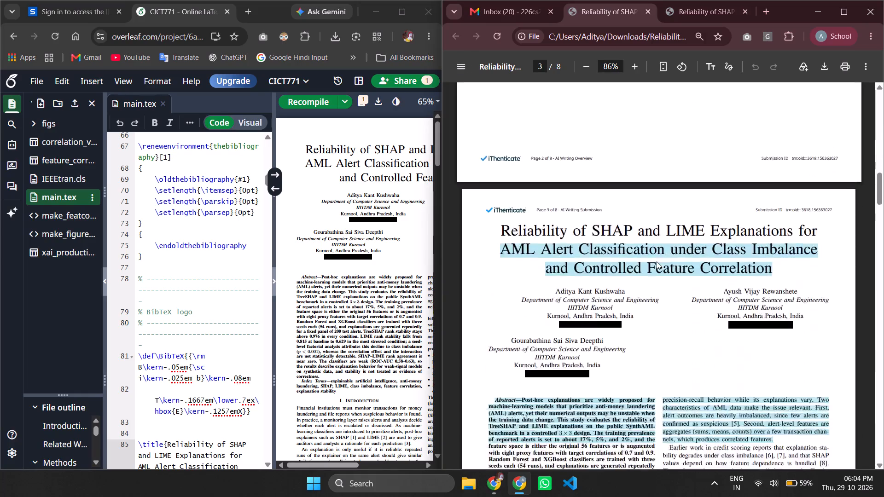
{"action": "scroll", "coordinate": [657, 261], "scroll_direction": "down", "scroll_amount": 2}
{"action": "scroll", "coordinate": [564, 251], "scroll_direction": "down", "scroll_amount": 1}
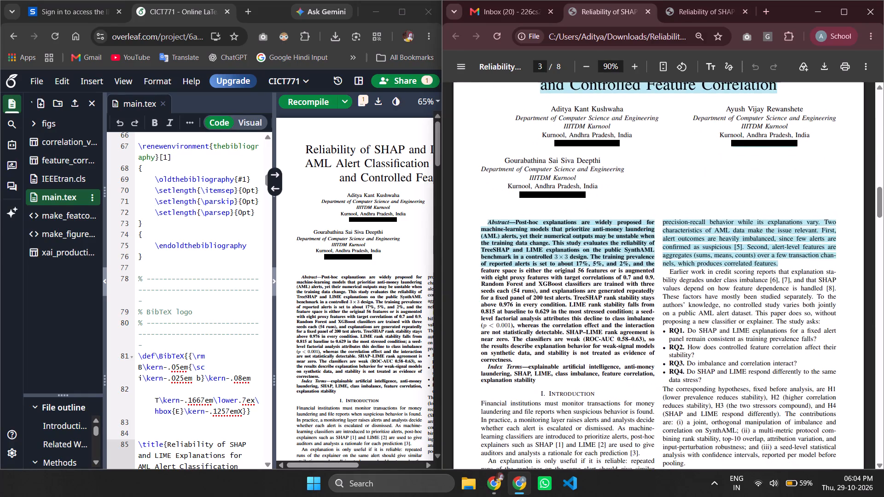
{"action": "scroll", "coordinate": [314, 327], "scroll_direction": "down", "scroll_amount": 1}
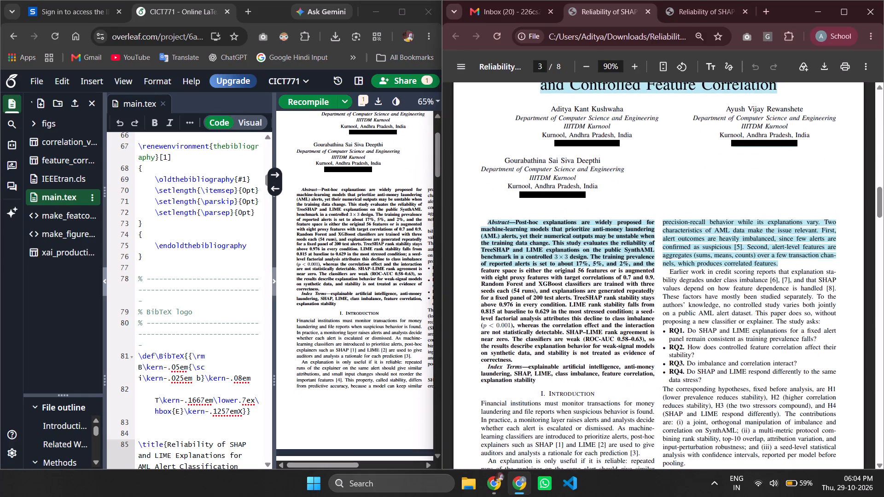
{"action": "double_click", "coordinate": [389, 204]}
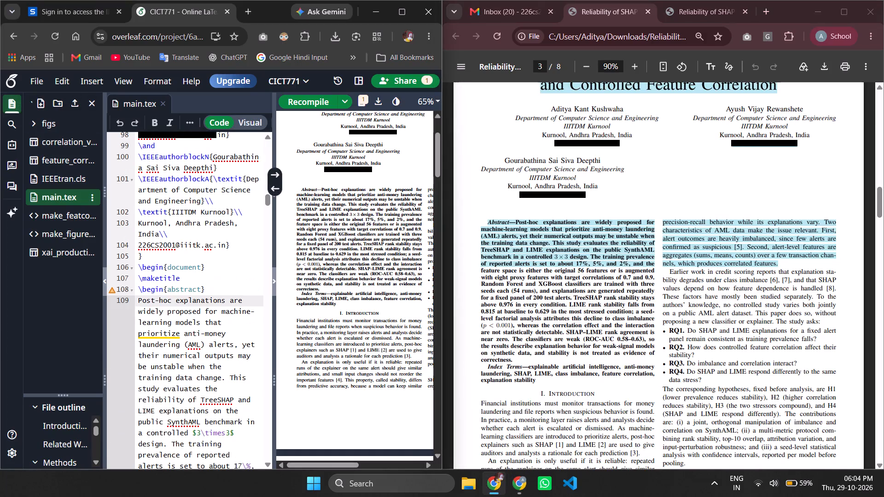
{"action": "scroll", "coordinate": [244, 373], "scroll_direction": "down", "scroll_amount": 3}
{"action": "scroll", "coordinate": [187, 361], "scroll_direction": "down", "scroll_amount": 1}
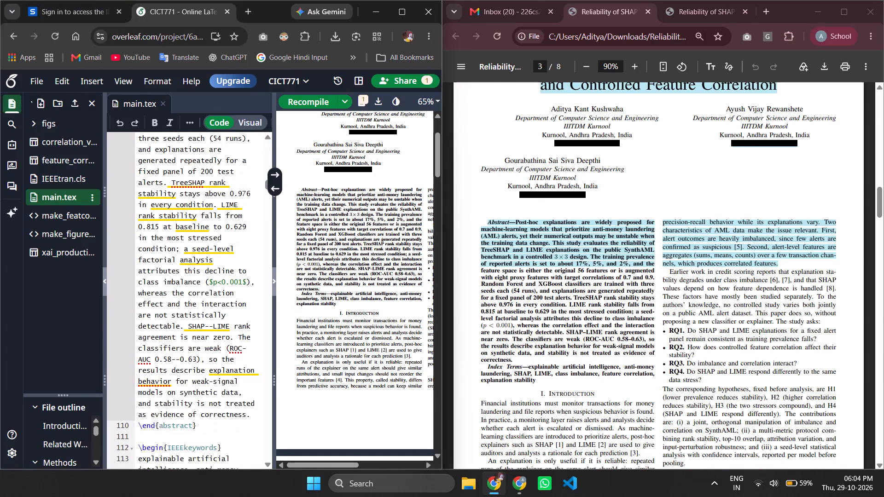
{"action": "scroll", "coordinate": [187, 361], "scroll_direction": "down", "scroll_amount": 1}
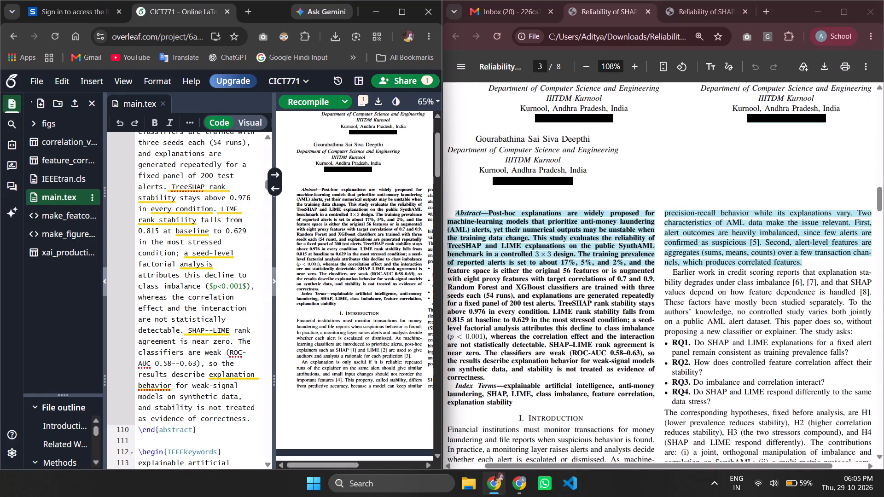
Examine the report's AI-flagged passages from the abstract and introduction through to the methods subsections on page 5.
{"action": "left_click_drag", "start_coordinate": [808, 262], "coordinate": [626, 226]}
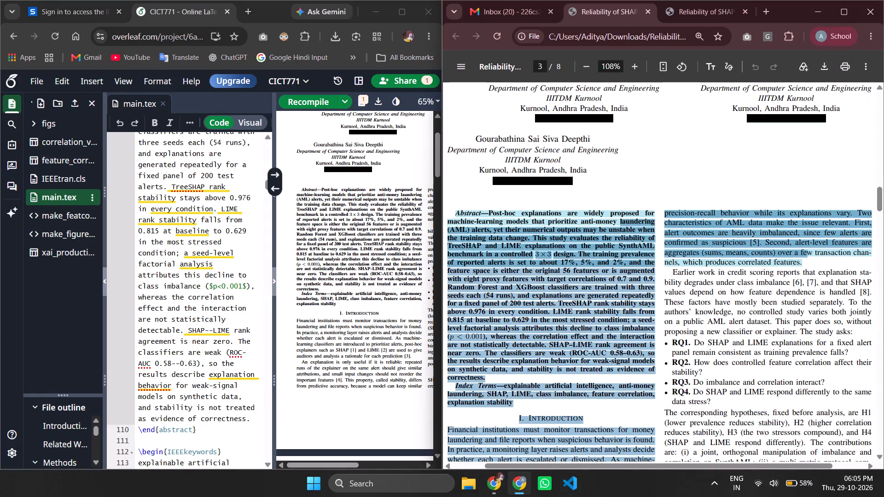
{"action": "left_click_drag", "start_coordinate": [626, 226], "coordinate": [663, 237]}
{"action": "left_click", "coordinate": [676, 238]}
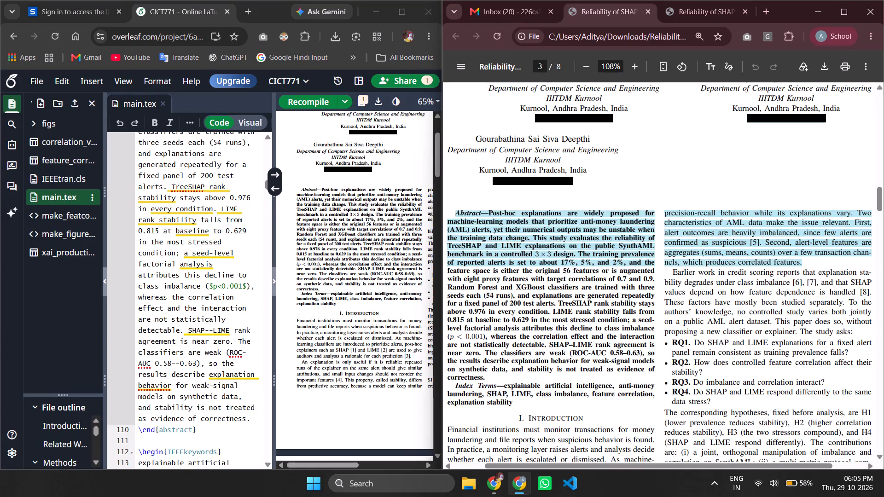
{"action": "left_click", "coordinate": [607, 210]}
{"action": "scroll", "coordinate": [744, 138], "scroll_direction": "up", "scroll_amount": 1}
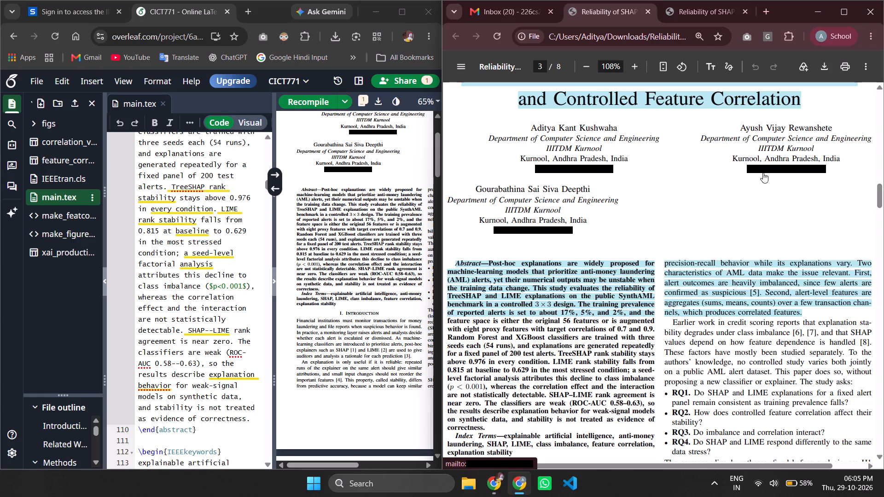
{"action": "scroll", "coordinate": [578, 296], "scroll_direction": "down", "scroll_amount": 1}
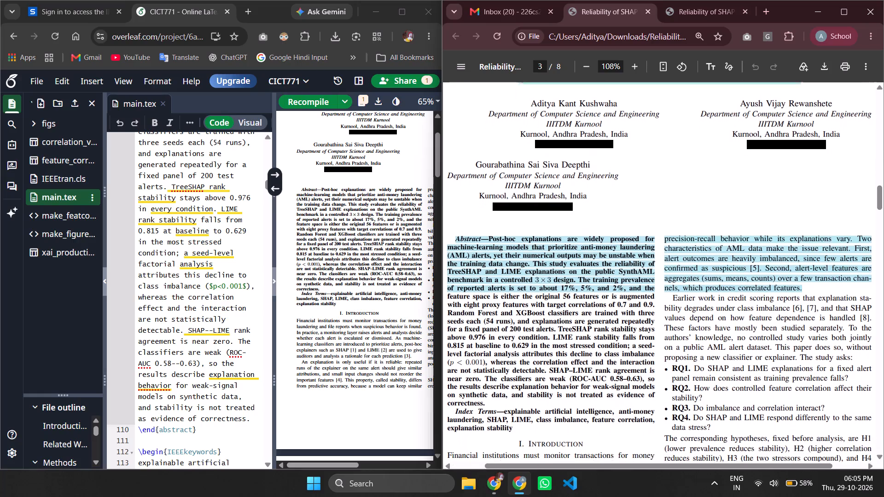
{"action": "scroll", "coordinate": [578, 296], "scroll_direction": "down", "scroll_amount": 1}
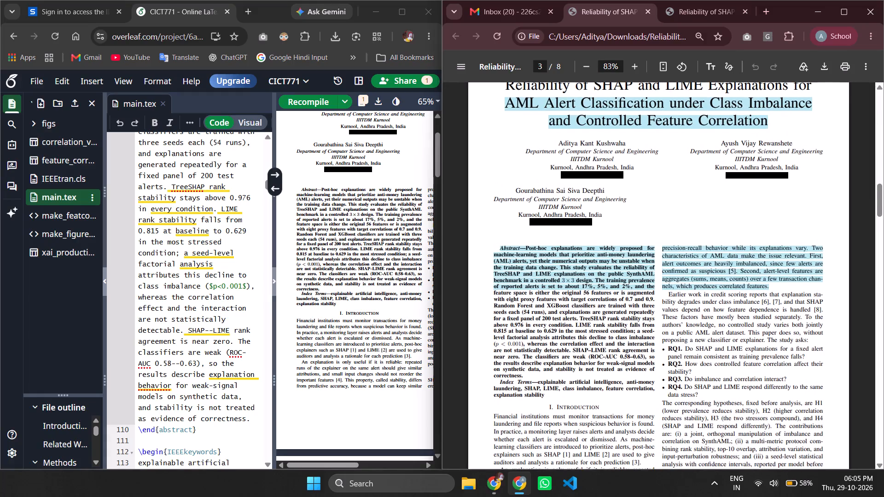
{"action": "scroll", "coordinate": [714, 279], "scroll_direction": "down", "scroll_amount": 1}
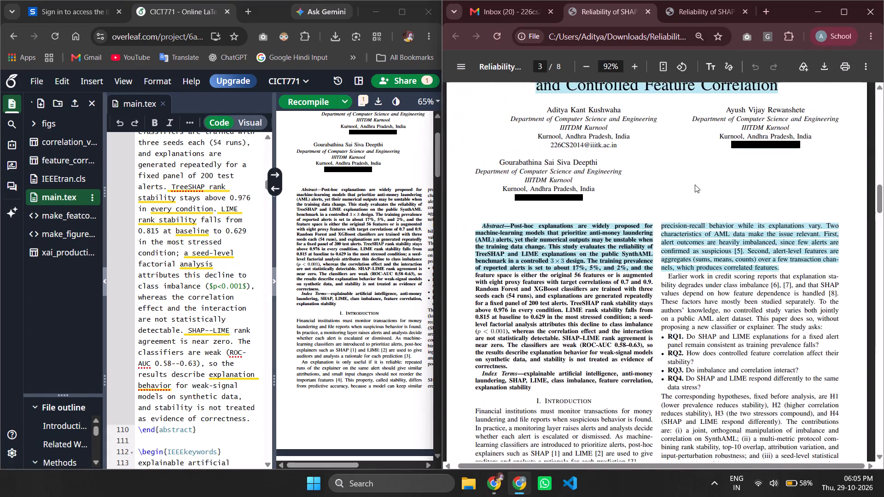
{"action": "scroll", "coordinate": [688, 261], "scroll_direction": "down", "scroll_amount": 8}
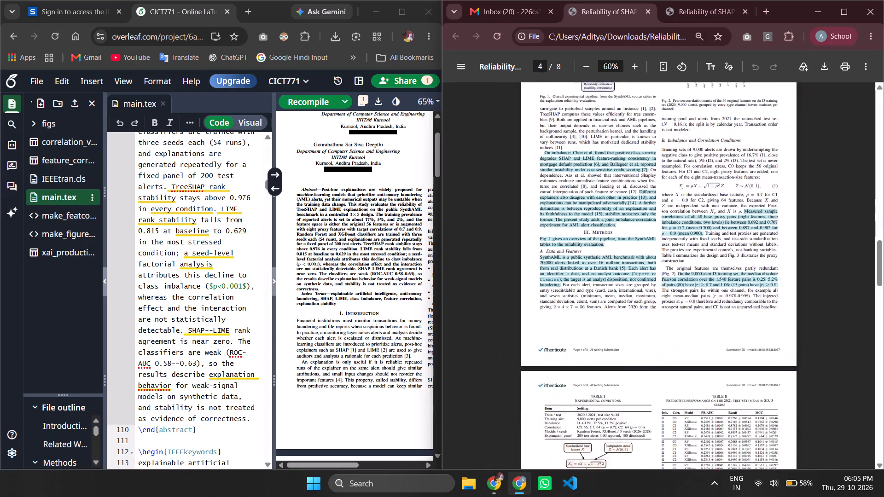
{"action": "scroll", "coordinate": [688, 261], "scroll_direction": "down", "scroll_amount": 1}
{"action": "scroll", "coordinate": [669, 201], "scroll_direction": "down", "scroll_amount": 3}
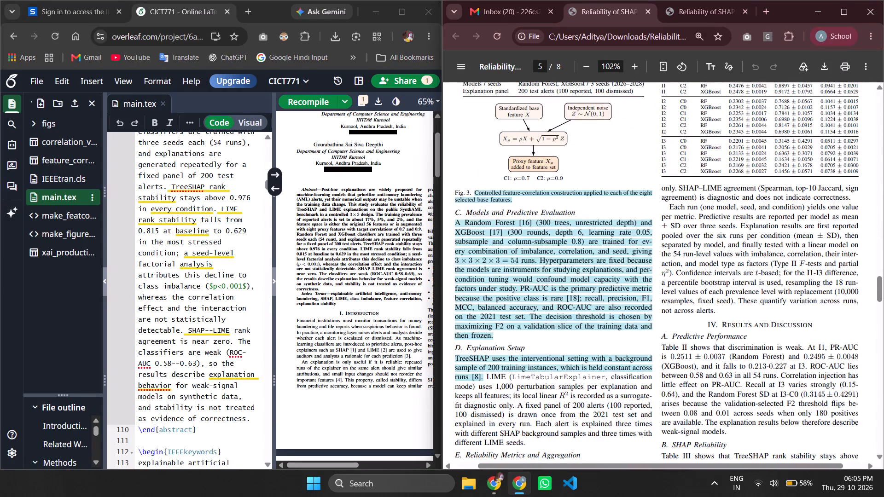
{"action": "scroll", "coordinate": [538, 238], "scroll_direction": "right", "scroll_amount": 1}
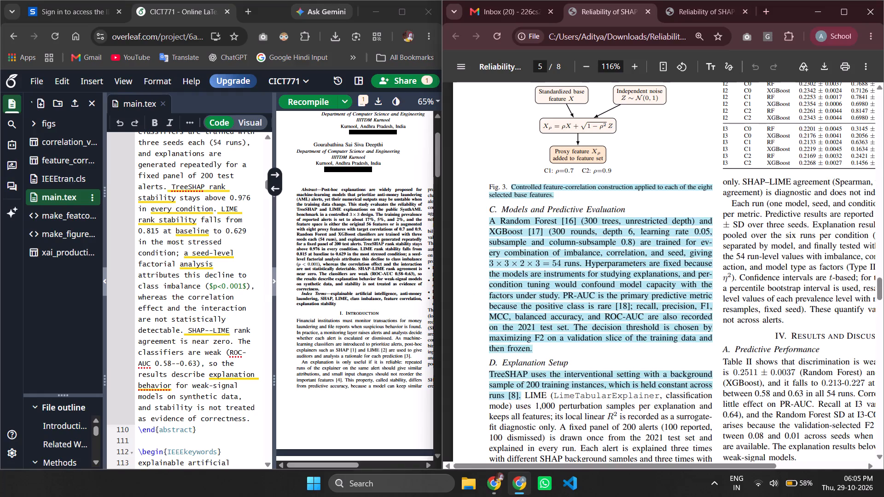
Locate the Models and Predictive Evaluation subsection in the compiled paper and copy its complete LaTeX source from main.tex.
{"action": "scroll", "coordinate": [383, 299], "scroll_direction": "down", "scroll_amount": 8}
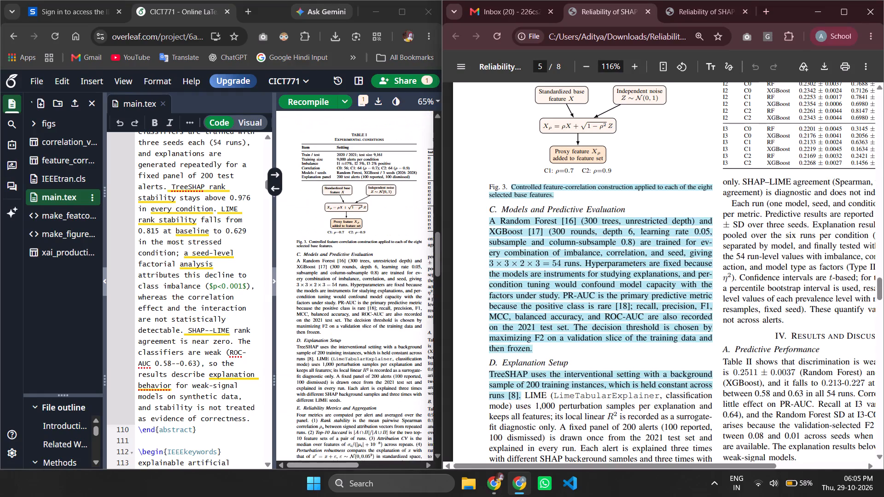
{"action": "scroll", "coordinate": [383, 299], "scroll_direction": "down", "scroll_amount": 1}
{"action": "double_click", "coordinate": [343, 304]}
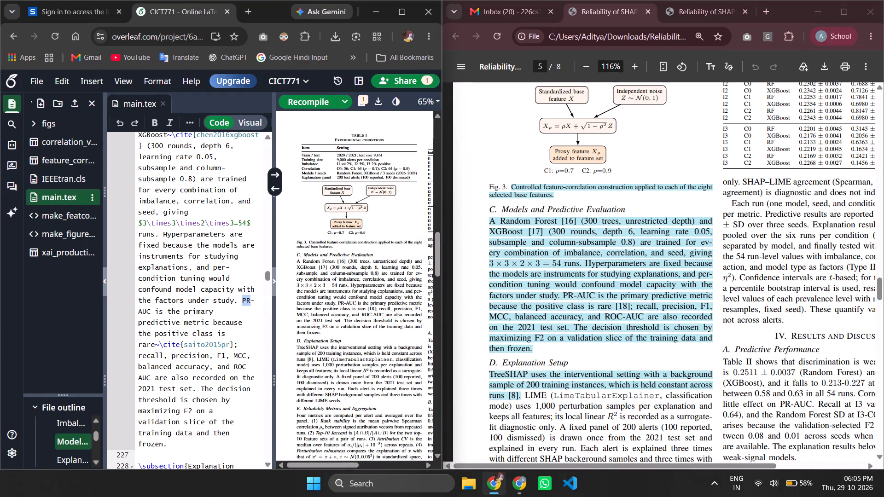
{"action": "scroll", "coordinate": [161, 269], "scroll_direction": "up", "scroll_amount": 1}
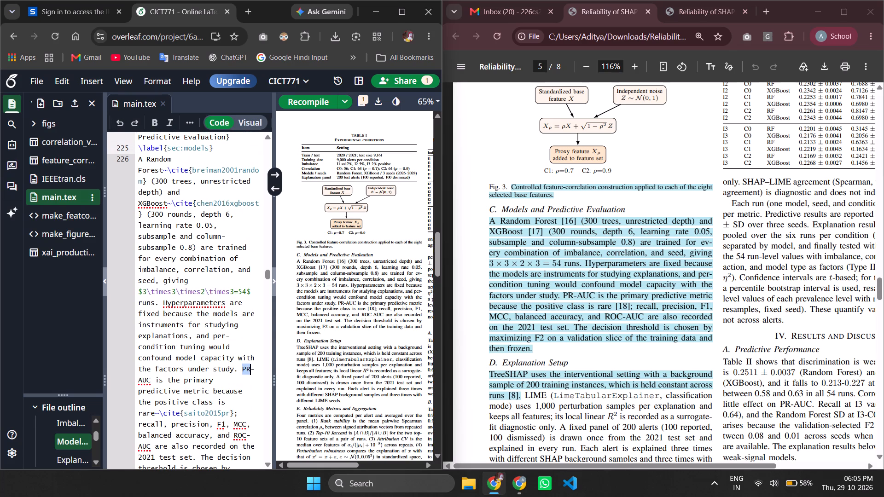
{"action": "scroll", "coordinate": [140, 189], "scroll_direction": "up", "scroll_amount": 2}
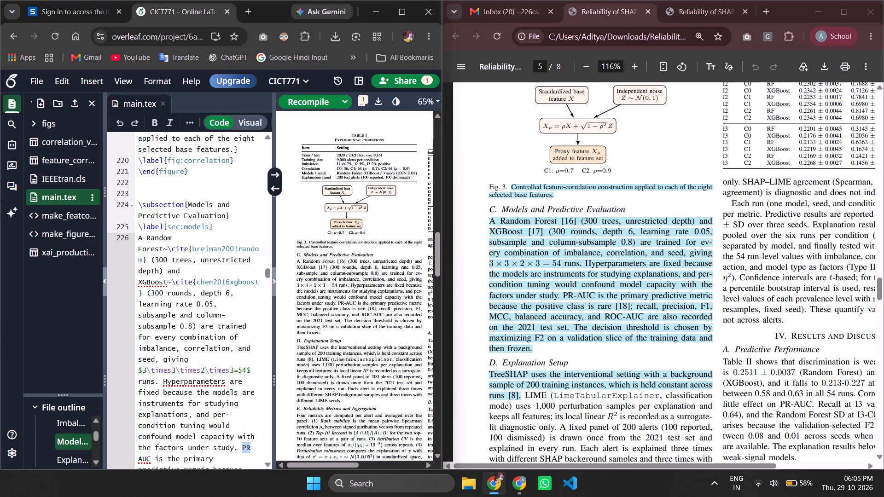
{"action": "left_click_drag", "start_coordinate": [138, 196], "coordinate": [179, 421]}
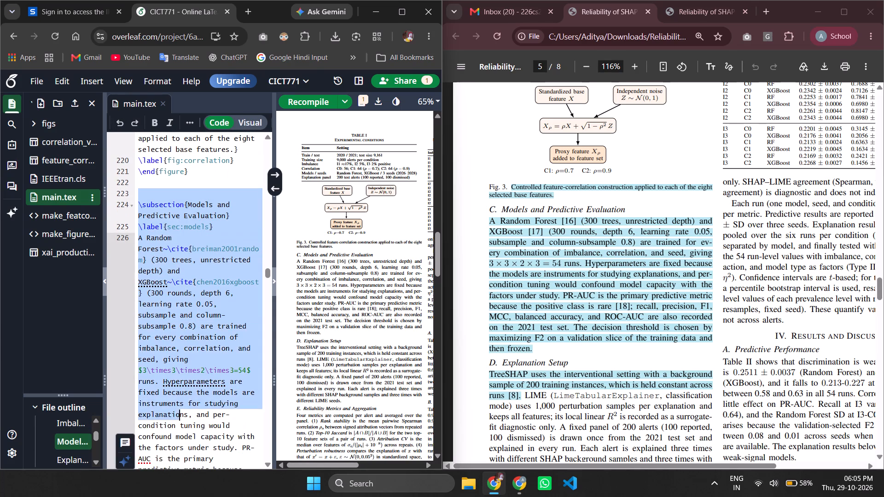
{"action": "left_click_drag", "start_coordinate": [179, 421], "coordinate": [154, 256]}
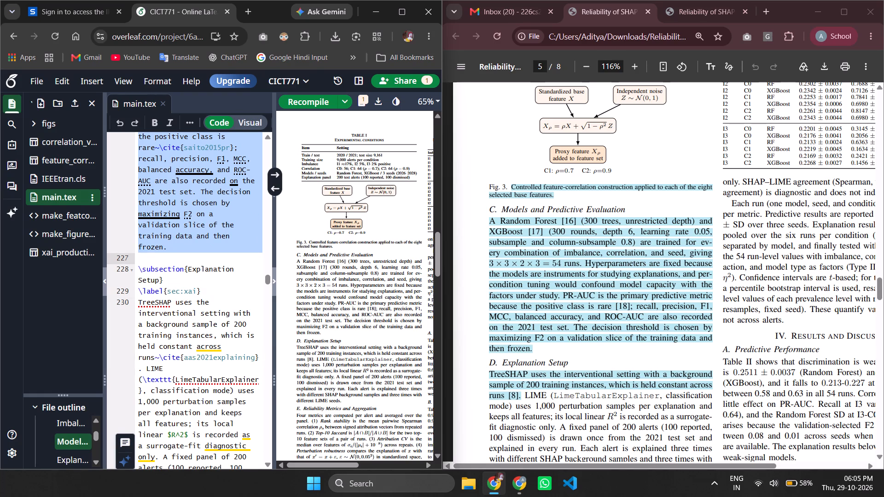
{"action": "key", "text": "ctrl+c"}
{"action": "left_click", "coordinate": [154, 256]}
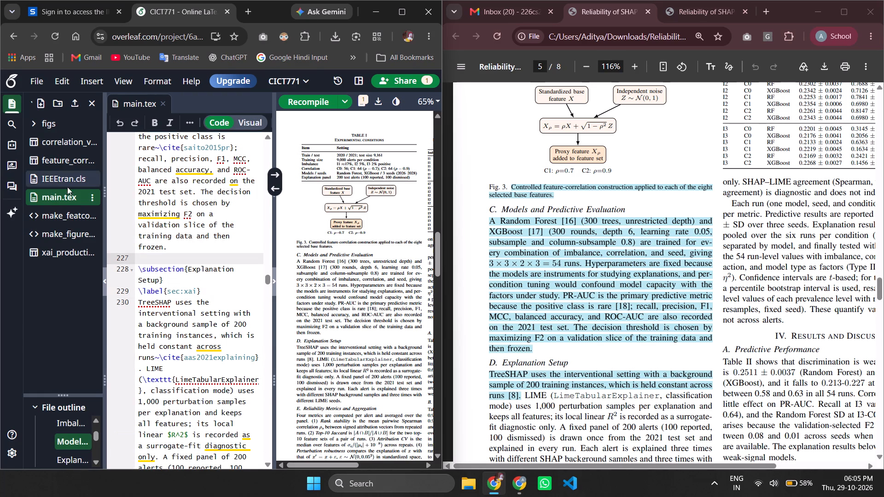
Download main.tex from the Overleaf project.
{"action": "left_click", "coordinate": [94, 194]}
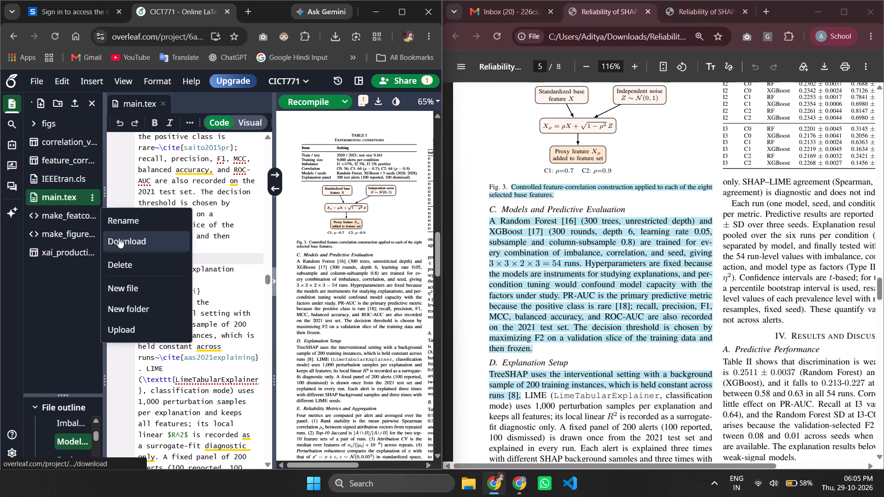
{"action": "left_click", "coordinate": [119, 238]}
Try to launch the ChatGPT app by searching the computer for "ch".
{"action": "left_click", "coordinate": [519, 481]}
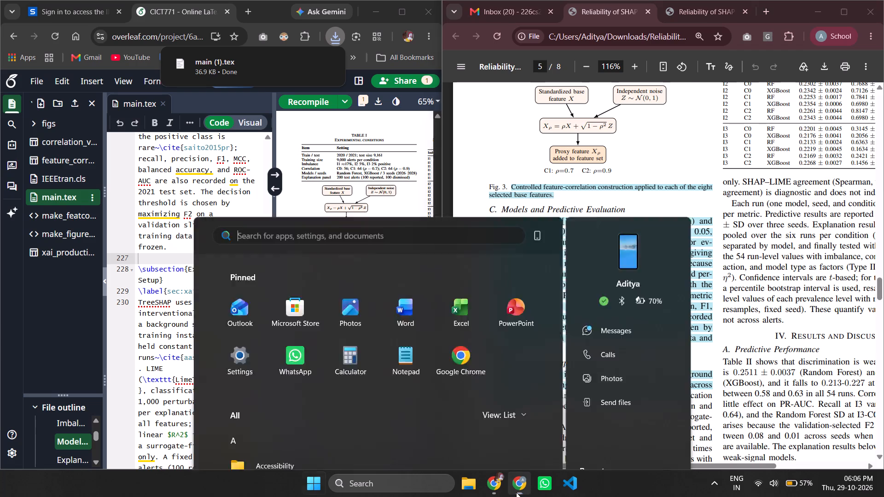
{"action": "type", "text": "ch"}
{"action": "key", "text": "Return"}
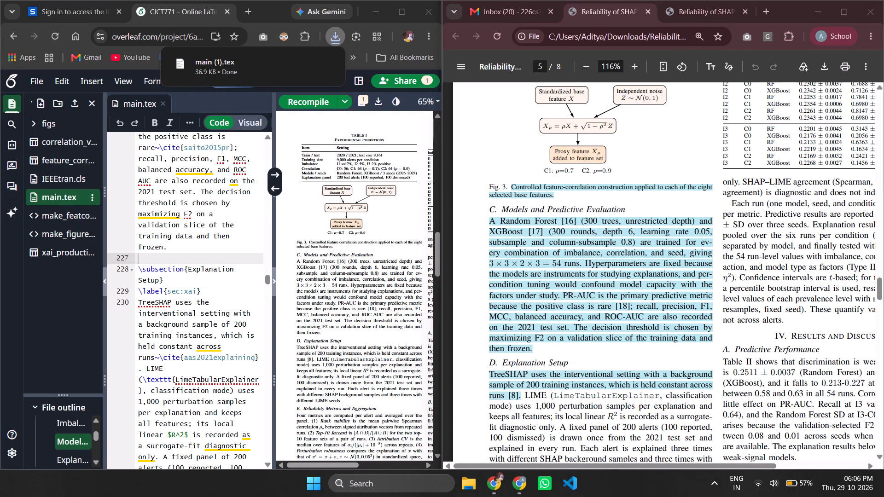
Check the current Wi-Fi connection and the list of available networks.
{"action": "left_click", "coordinate": [762, 487]}
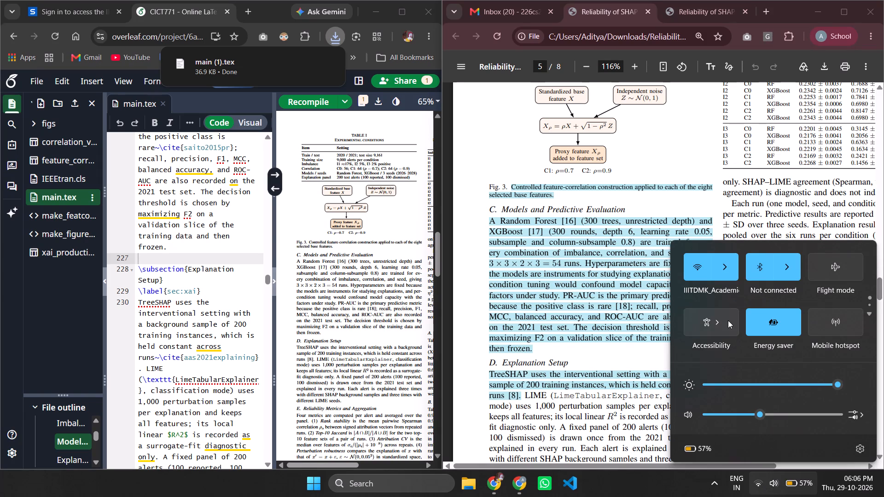
{"action": "left_click", "coordinate": [718, 264]}
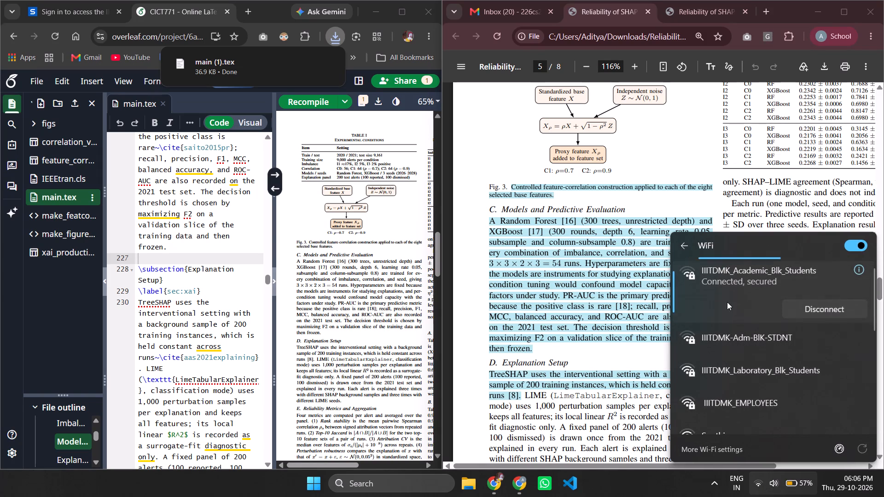
{"action": "left_click", "coordinate": [576, 350]}
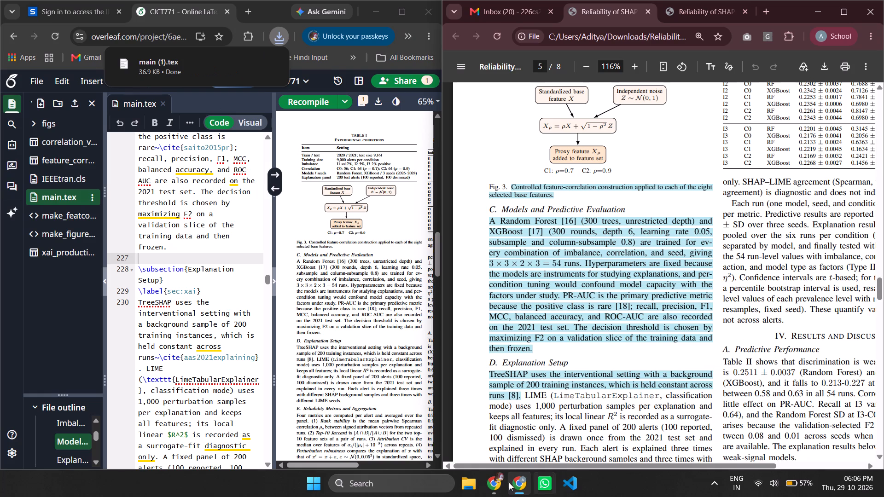
Launch the ChatGPT desktop app from the list of installed apps.
{"action": "left_click", "coordinate": [307, 495]}
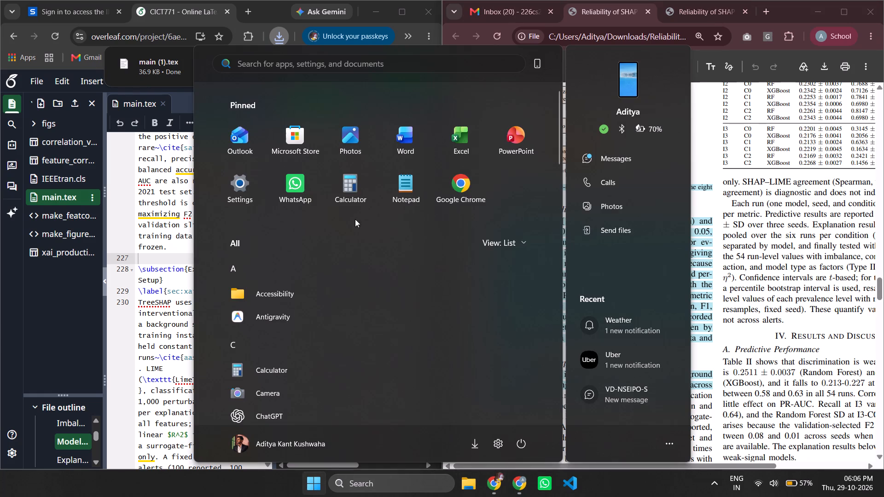
{"action": "scroll", "coordinate": [269, 193], "scroll_direction": "down", "scroll_amount": 3}
{"action": "left_click", "coordinate": [266, 249]}
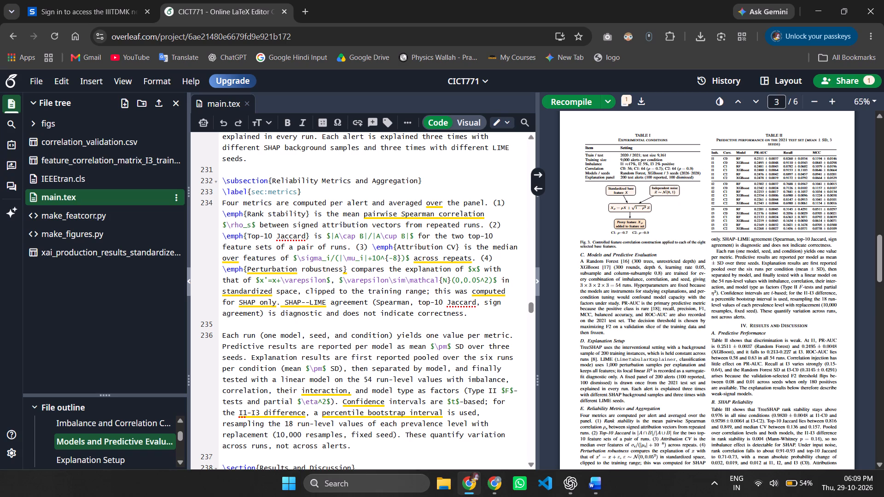
{"action": "scroll", "coordinate": [302, 374], "scroll_direction": "down", "scroll_amount": 2}
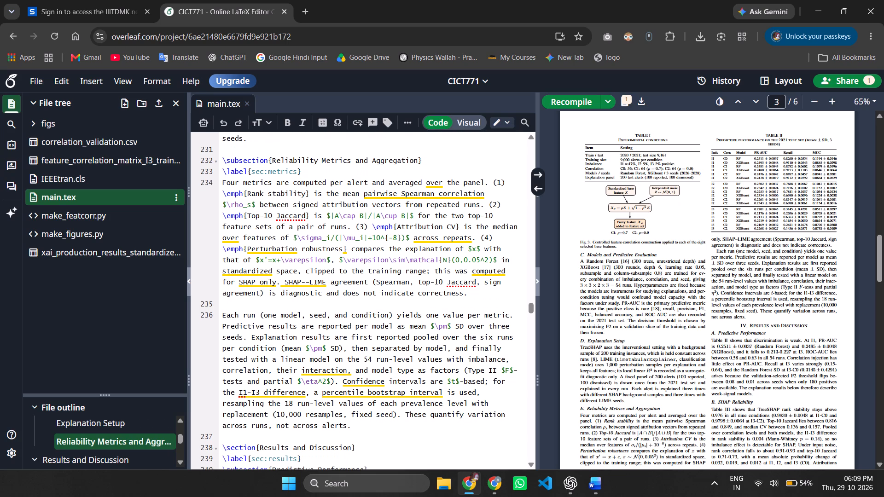
{"action": "scroll", "coordinate": [302, 374], "scroll_direction": "up", "scroll_amount": 1}
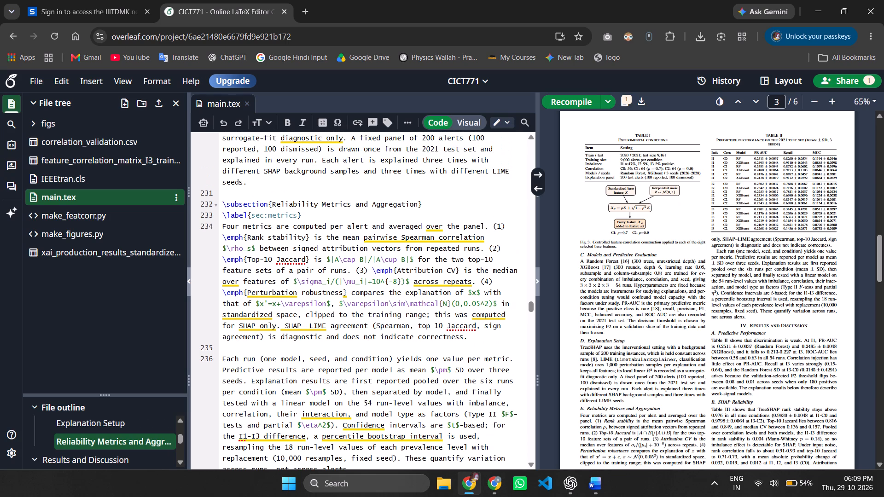
{"action": "scroll", "coordinate": [219, 257], "scroll_direction": "up", "scroll_amount": 2}
{"action": "scroll", "coordinate": [276, 247], "scroll_direction": "up", "scroll_amount": 1}
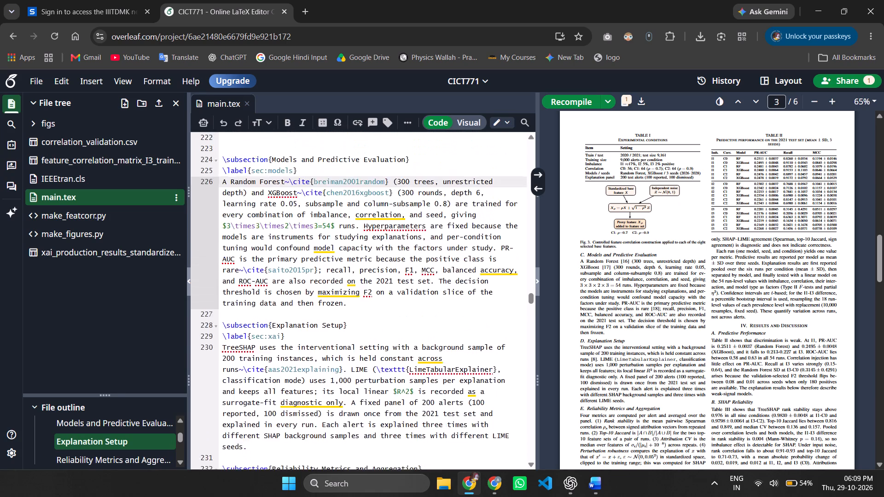
{"action": "scroll", "coordinate": [276, 247], "scroll_direction": "up", "scroll_amount": 1}
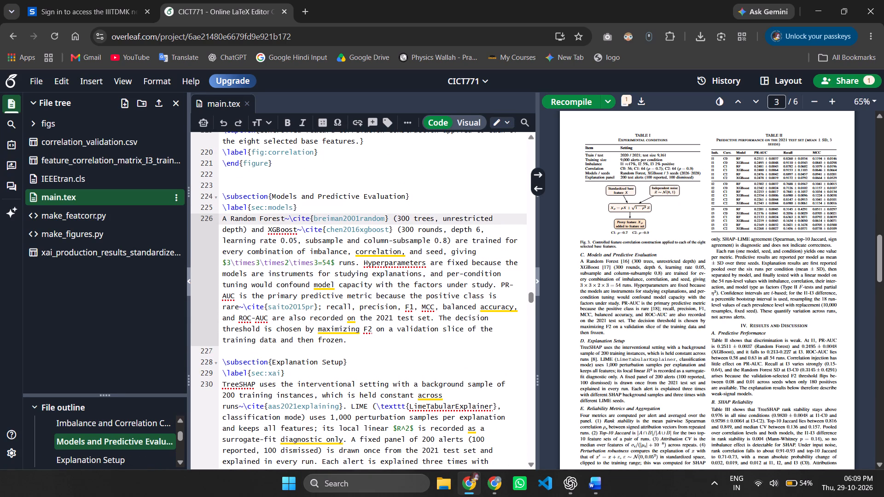
{"action": "left_click_drag", "start_coordinate": [354, 341], "coordinate": [207, 192]}
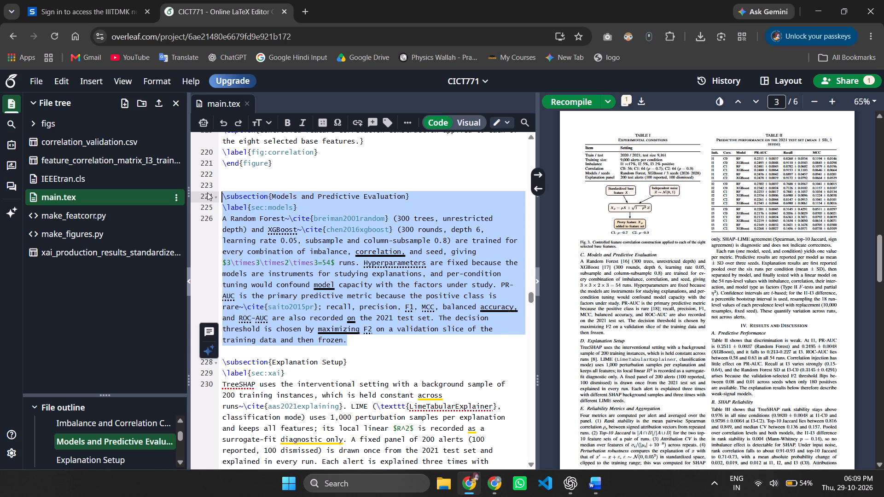
{"action": "key", "text": "ctrl+v"}
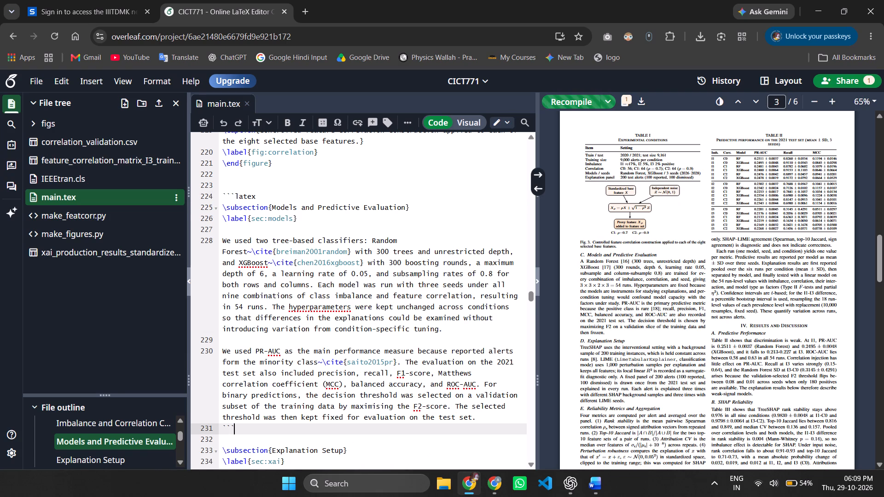
Delete the stray "```latex" line above and the "```" line below the pasted Models and Predictive Evaluation subsection.
{"action": "triple_click", "coordinate": [251, 198]}
{"action": "key", "text": "BackSpace"}
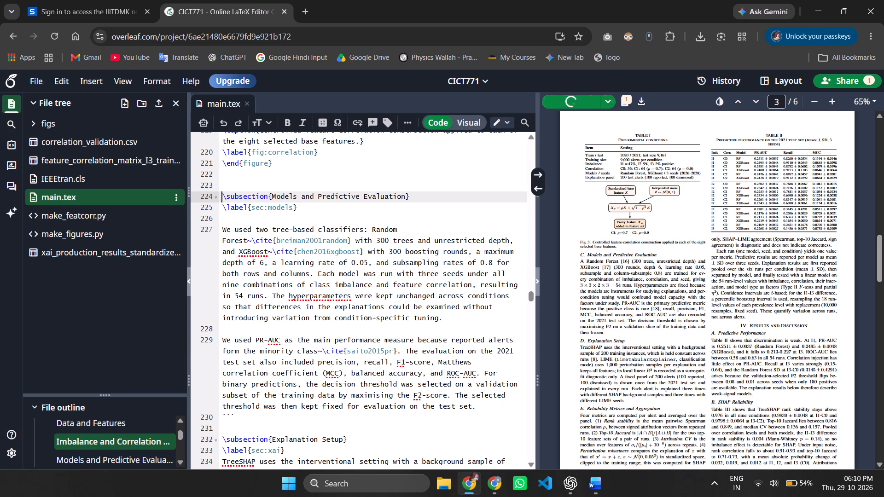
{"action": "double_click", "coordinate": [229, 421]}
{"action": "key", "text": "BackSpace"}
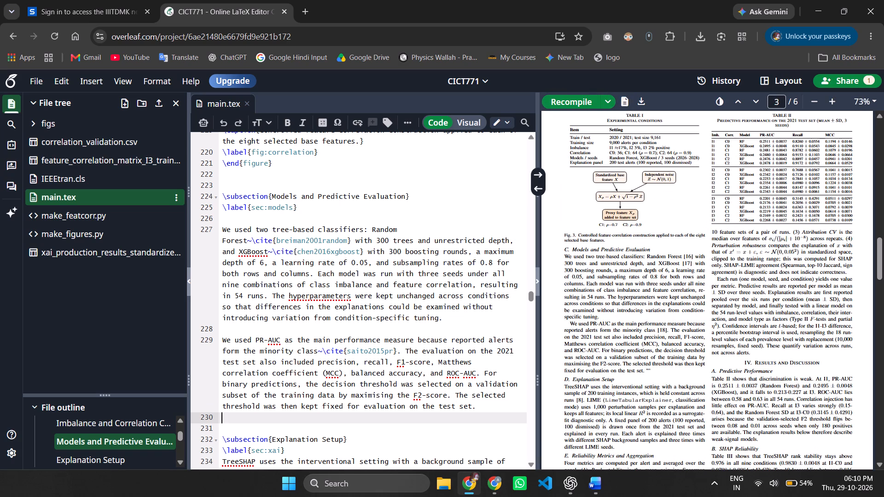
{"action": "scroll", "coordinate": [631, 304], "scroll_direction": "right", "scroll_amount": 2}
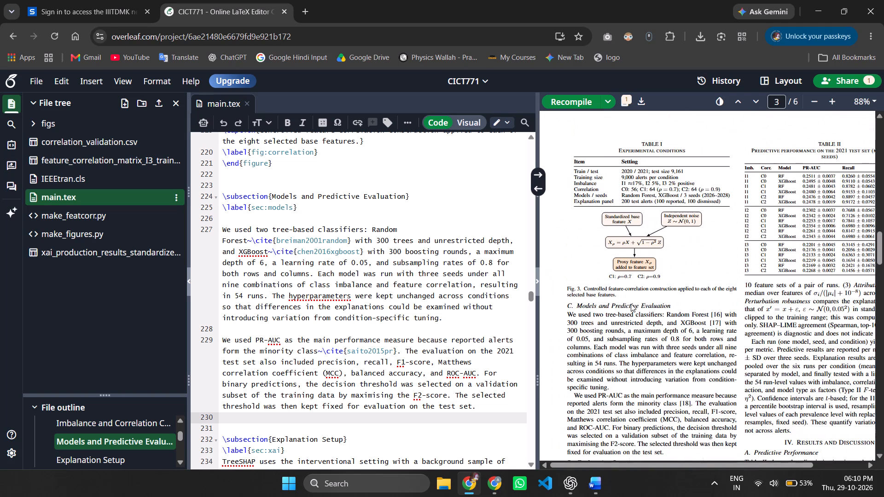
{"action": "scroll", "coordinate": [619, 329], "scroll_direction": "down", "scroll_amount": 1}
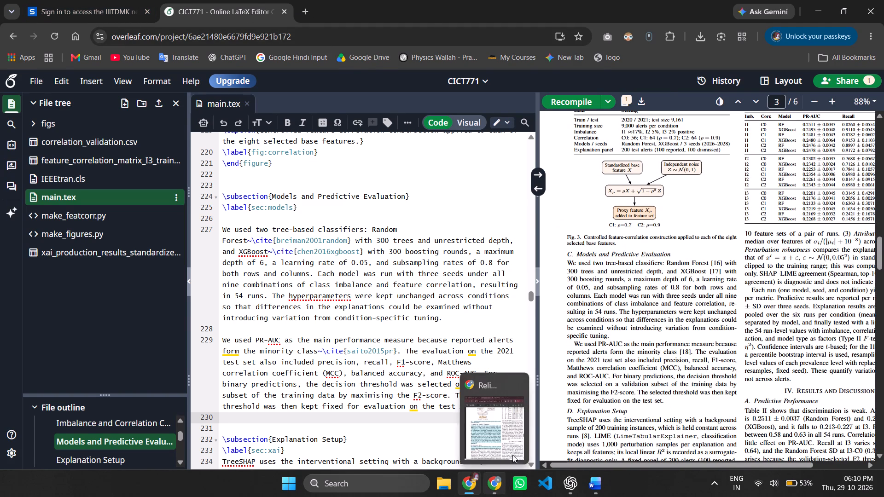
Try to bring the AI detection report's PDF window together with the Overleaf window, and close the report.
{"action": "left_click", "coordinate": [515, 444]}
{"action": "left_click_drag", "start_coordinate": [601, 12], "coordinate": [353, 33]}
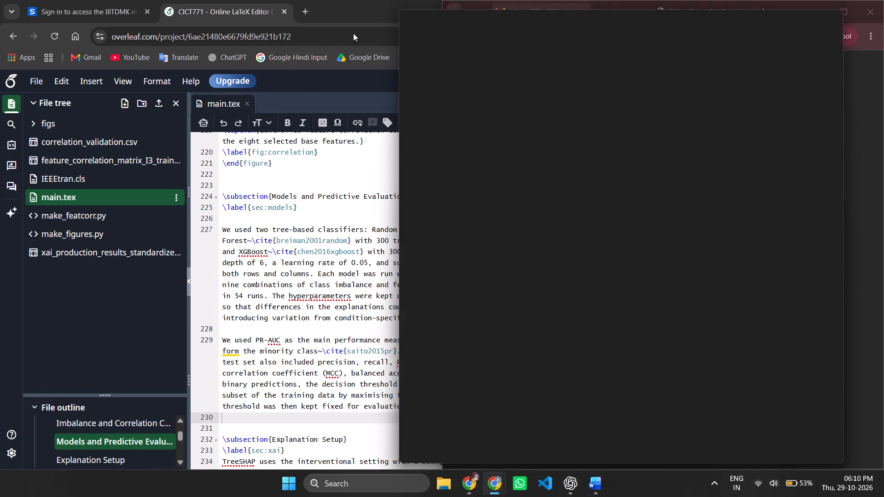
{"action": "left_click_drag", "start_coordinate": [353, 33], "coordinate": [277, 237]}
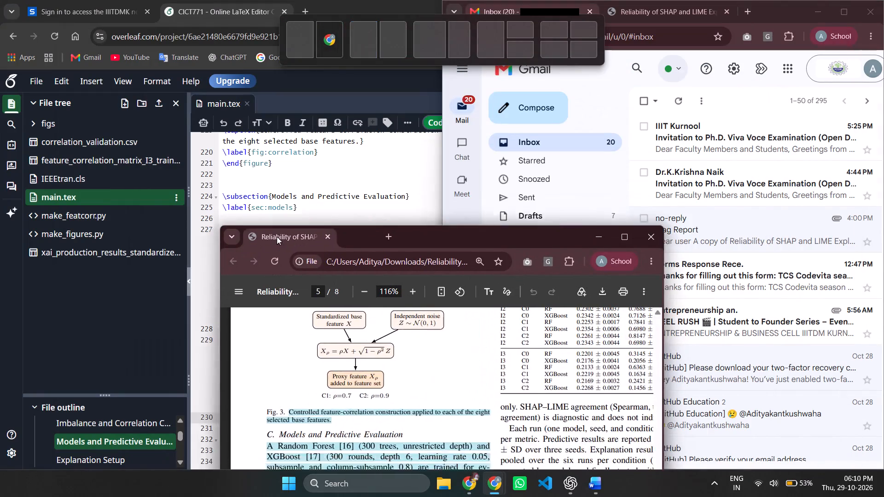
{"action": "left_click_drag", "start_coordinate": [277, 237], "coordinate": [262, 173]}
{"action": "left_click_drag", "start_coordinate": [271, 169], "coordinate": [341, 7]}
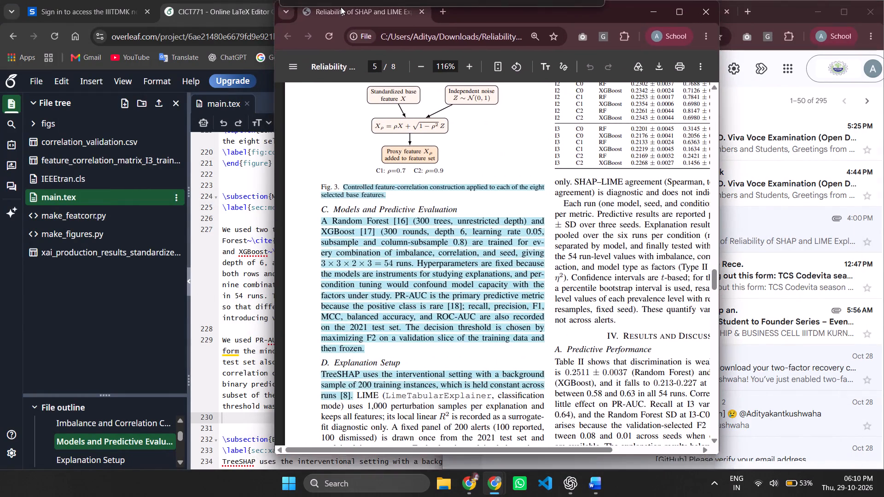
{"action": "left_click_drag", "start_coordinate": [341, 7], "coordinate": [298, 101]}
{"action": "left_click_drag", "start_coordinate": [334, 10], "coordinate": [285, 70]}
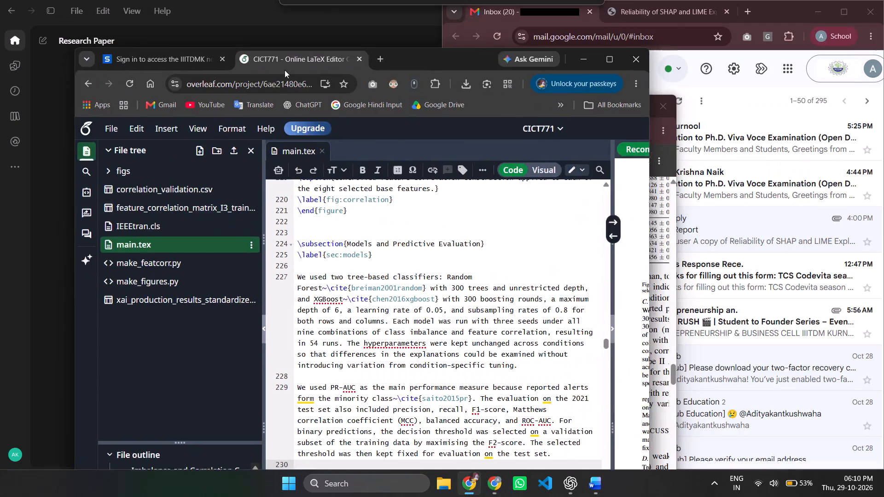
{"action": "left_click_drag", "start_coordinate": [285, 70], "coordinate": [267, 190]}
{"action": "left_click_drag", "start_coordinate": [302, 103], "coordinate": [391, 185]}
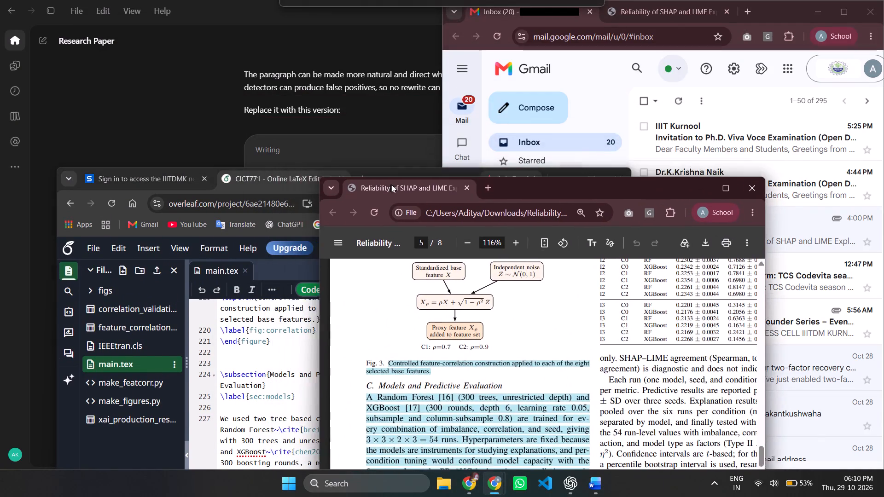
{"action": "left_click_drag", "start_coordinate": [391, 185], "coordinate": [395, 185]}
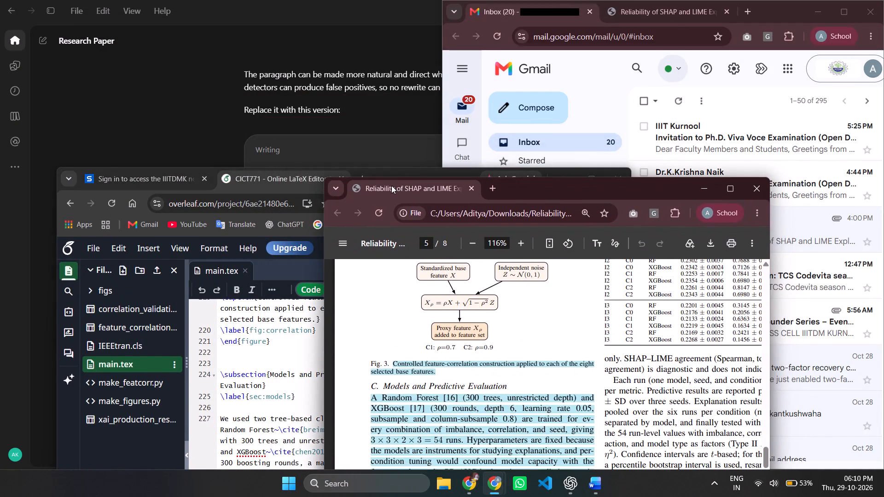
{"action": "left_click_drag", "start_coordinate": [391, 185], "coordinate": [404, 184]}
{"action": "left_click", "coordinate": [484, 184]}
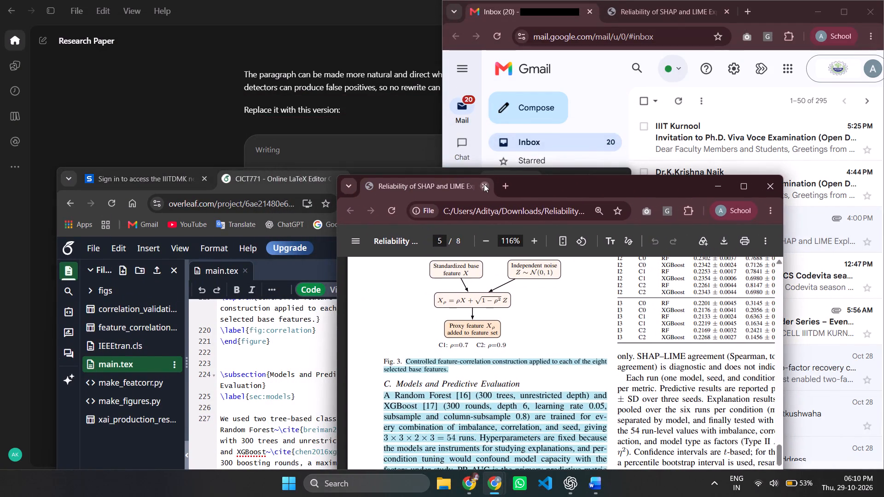
Open CICT771.pdf from Downloads in the maximized Overleaf browser window and go to Models and Predictive Evaluation on page 3.
{"action": "left_click", "coordinate": [365, 179]}
{"action": "key", "text": "ctrl+o"}
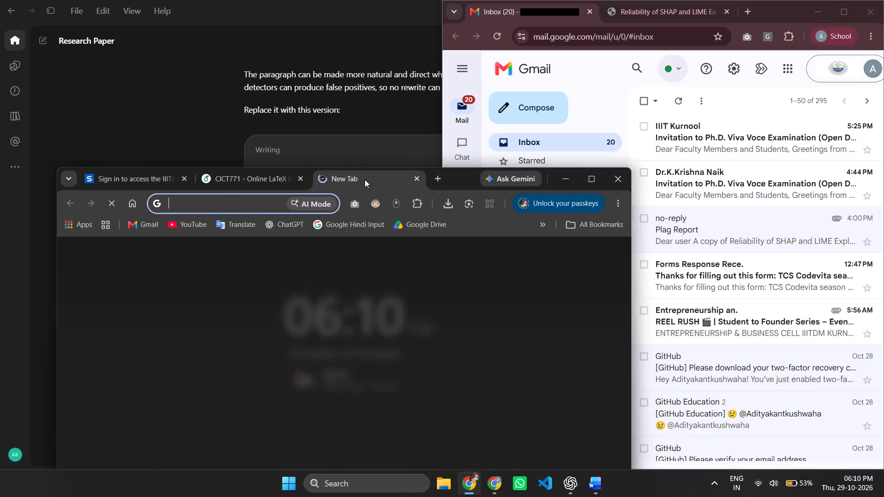
{"action": "double_click", "coordinate": [264, 282]}
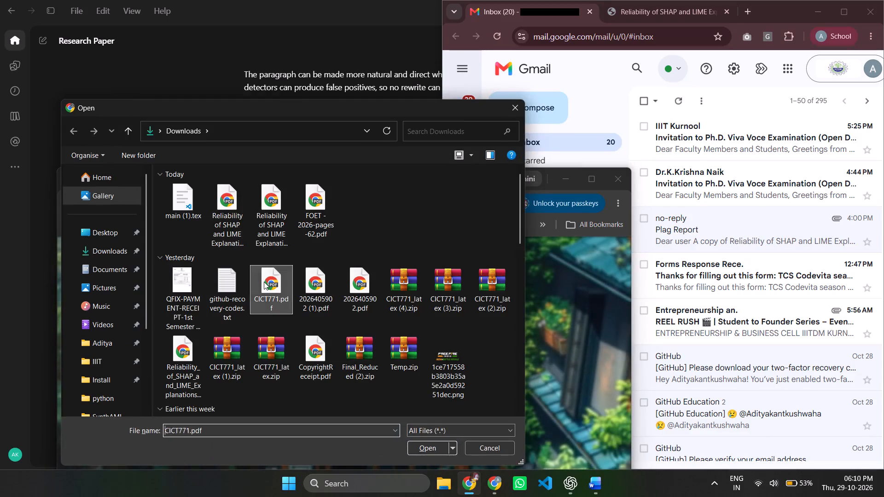
{"action": "left_click_drag", "start_coordinate": [451, 175], "coordinate": [449, 114]}
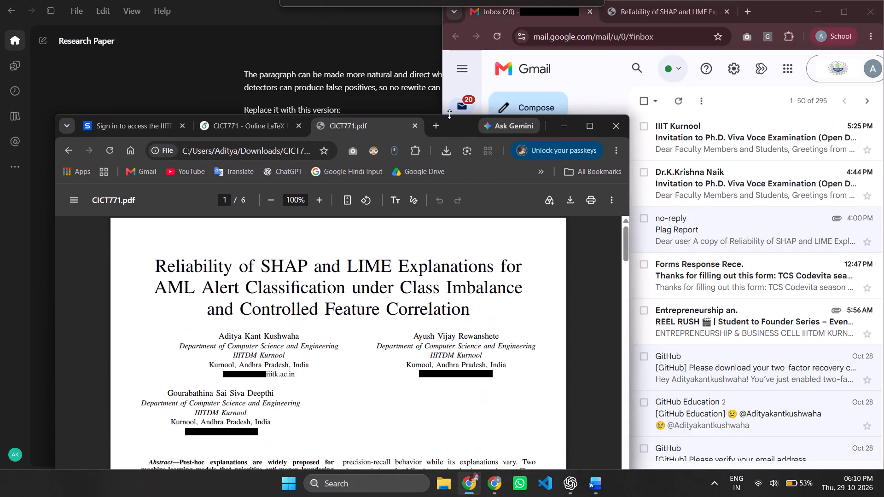
{"action": "left_click_drag", "start_coordinate": [449, 114], "coordinate": [465, 0]}
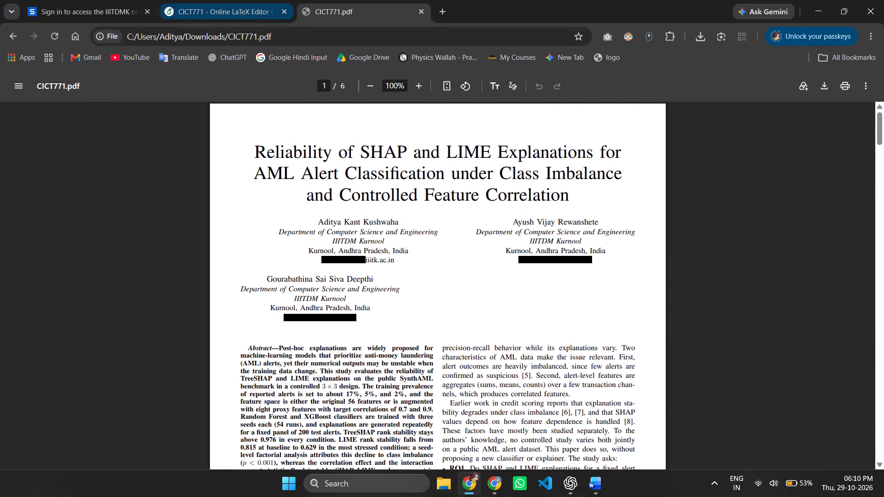
{"action": "scroll", "coordinate": [376, 306], "scroll_direction": "down", "scroll_amount": 10}
{"action": "scroll", "coordinate": [376, 306], "scroll_direction": "left", "scroll_amount": 1}
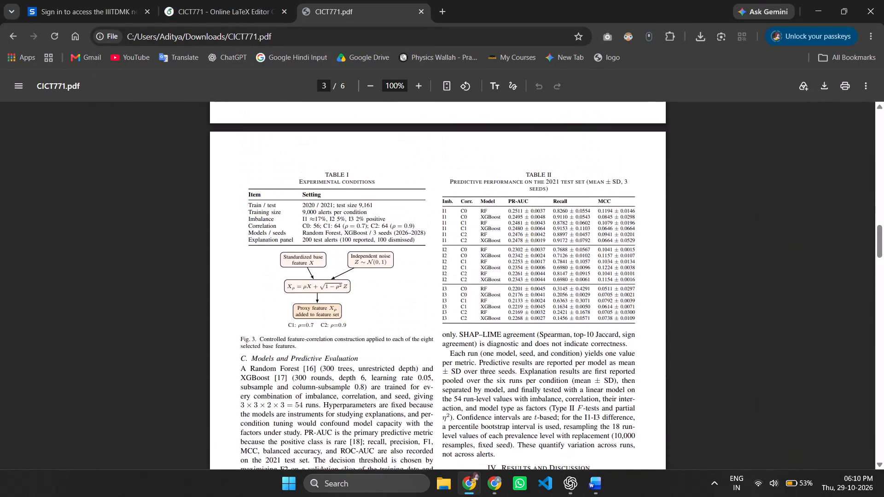
{"action": "scroll", "coordinate": [376, 306], "scroll_direction": "left", "scroll_amount": 1}
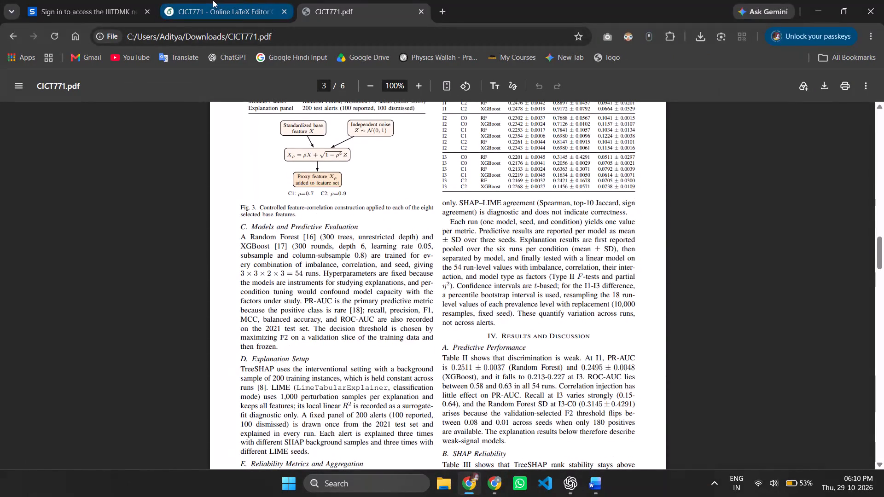
Show the Overleaf project and CICT771.pdf side by side in a split view, and narrow the code editor to widen Overleaf's compiled preview.
{"action": "left_click", "coordinate": [211, 0], "text": "ctrl"}
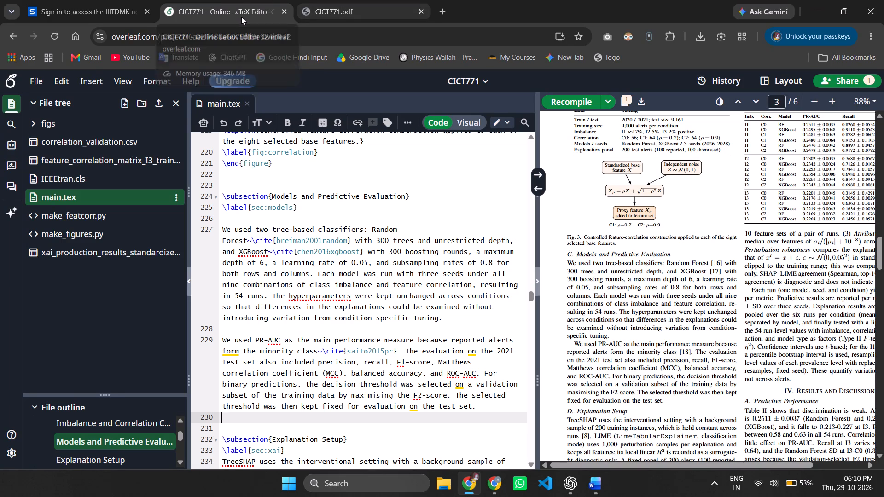
{"action": "right_click", "coordinate": [226, 12]}
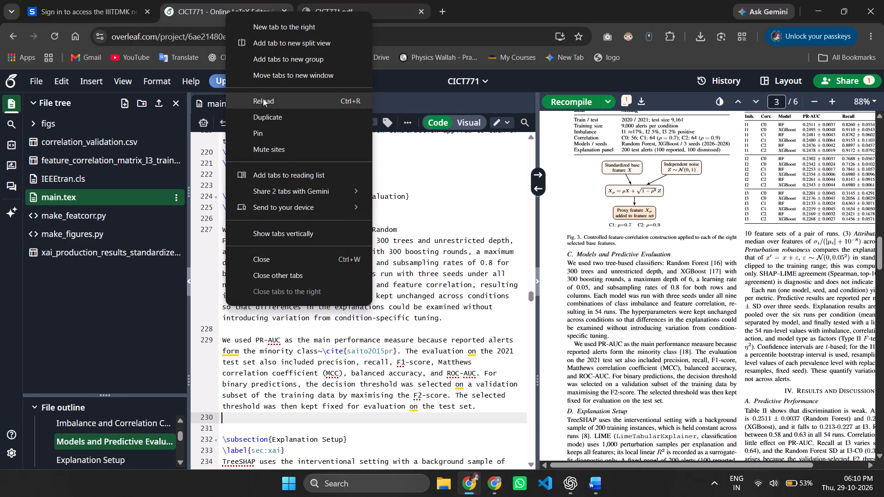
{"action": "left_click", "coordinate": [261, 43]}
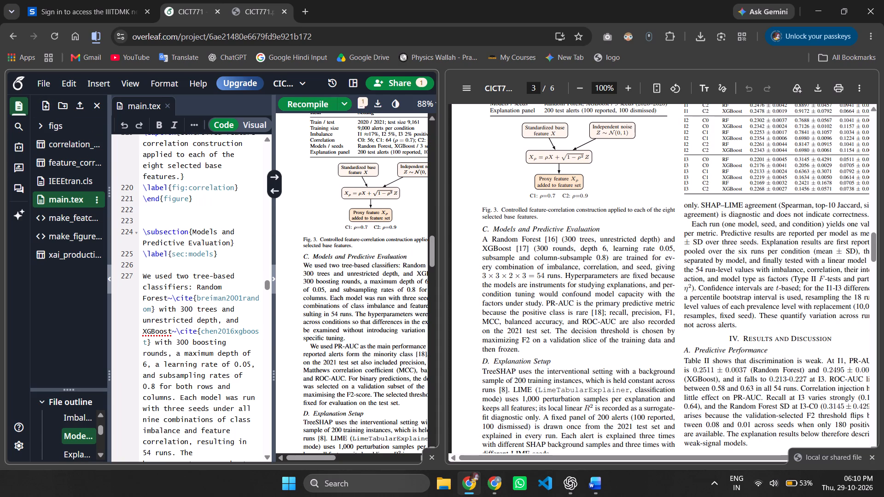
{"action": "scroll", "coordinate": [337, 317], "scroll_direction": "left", "scroll_amount": 1}
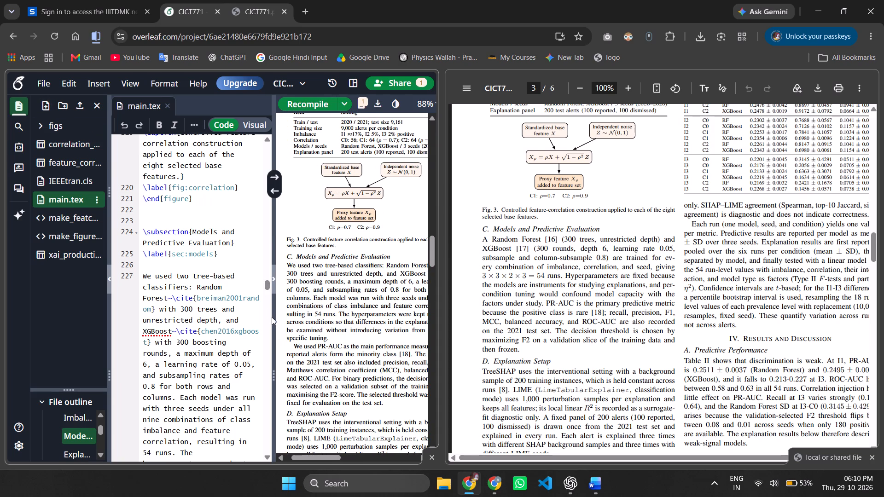
{"action": "left_click_drag", "start_coordinate": [272, 320], "coordinate": [210, 307]}
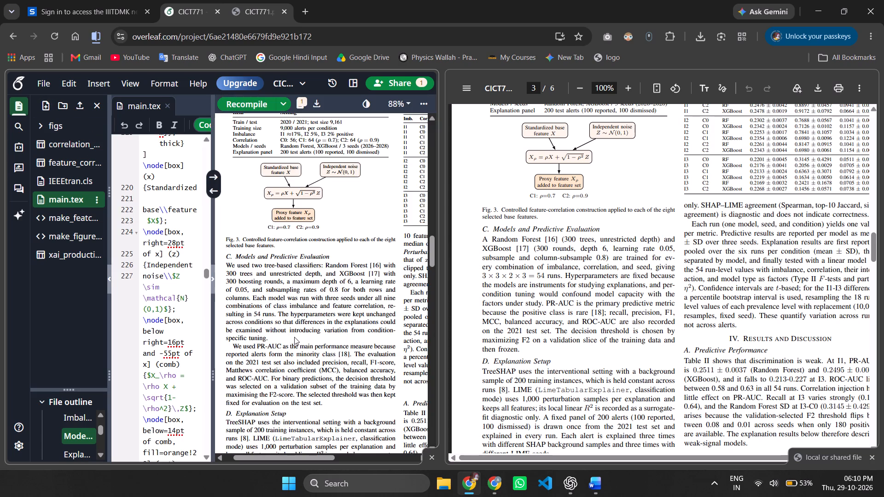
Compare the rewritten Models and Predictive Evaluation section in the compiled preview with the original wording in CICT771.pdf.
{"action": "scroll", "coordinate": [294, 337], "scroll_direction": "down", "scroll_amount": 1}
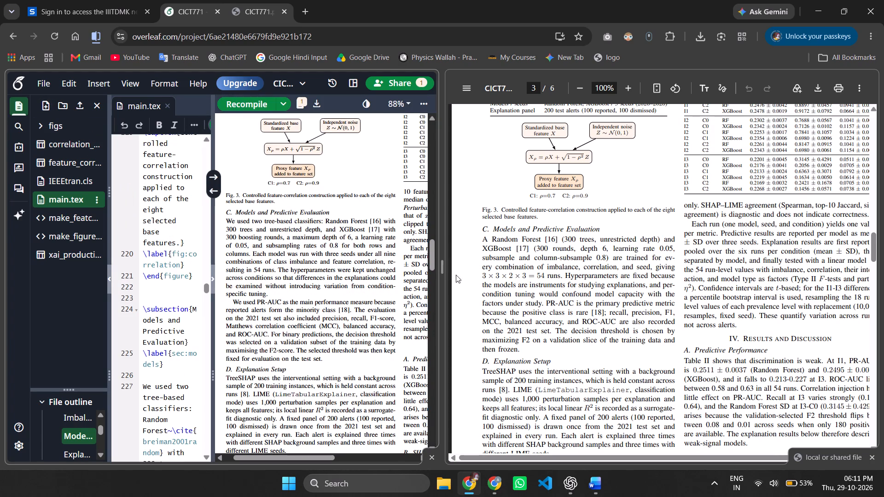
{"action": "left_click_drag", "start_coordinate": [520, 349], "coordinate": [471, 234]}
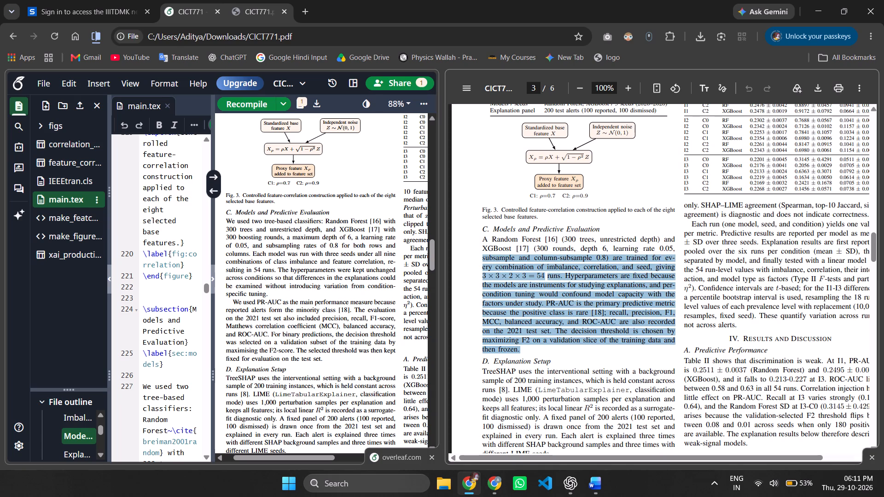
{"action": "left_click_drag", "start_coordinate": [471, 234], "coordinate": [480, 240]}
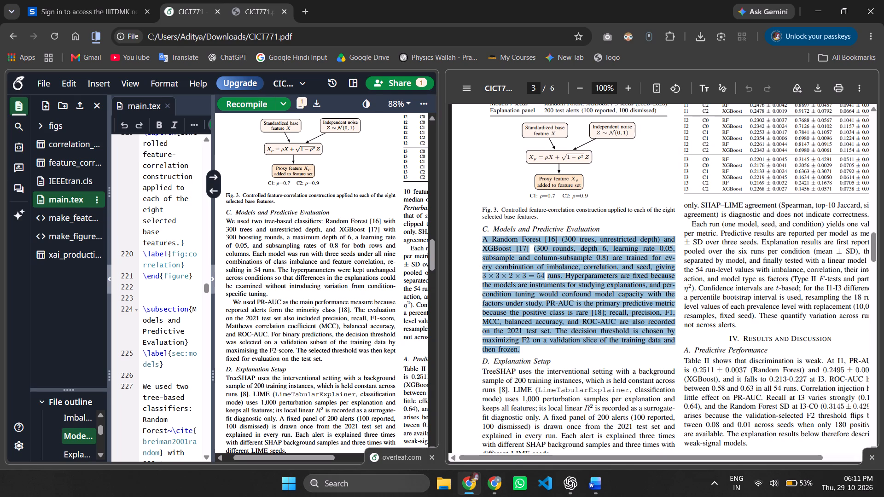
{"action": "scroll", "coordinate": [309, 340], "scroll_direction": "up", "scroll_amount": 1}
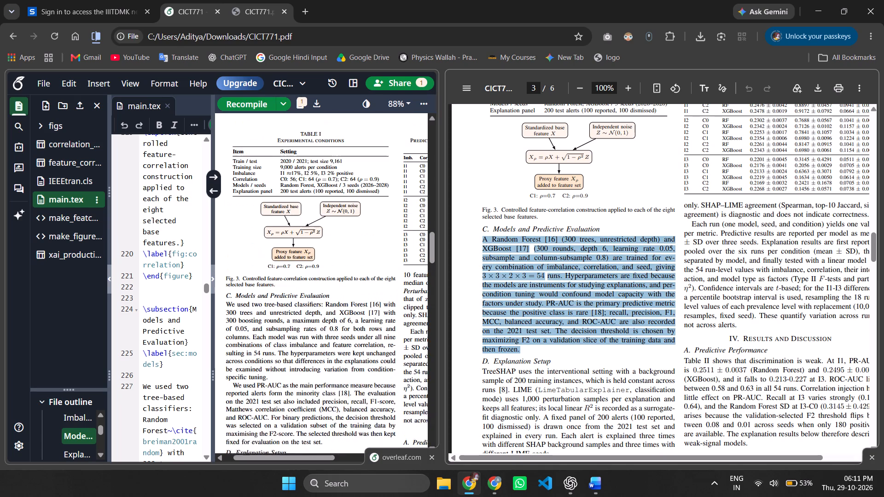
{"action": "scroll", "coordinate": [309, 340], "scroll_direction": "up", "scroll_amount": 1}
{"action": "scroll", "coordinate": [661, 288], "scroll_direction": "left", "scroll_amount": 1}
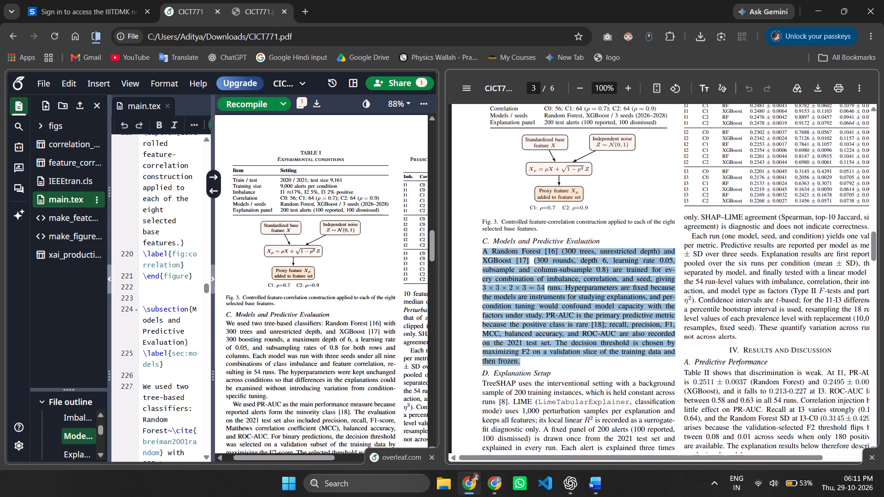
{"action": "scroll", "coordinate": [360, 298], "scroll_direction": "down", "scroll_amount": 3}
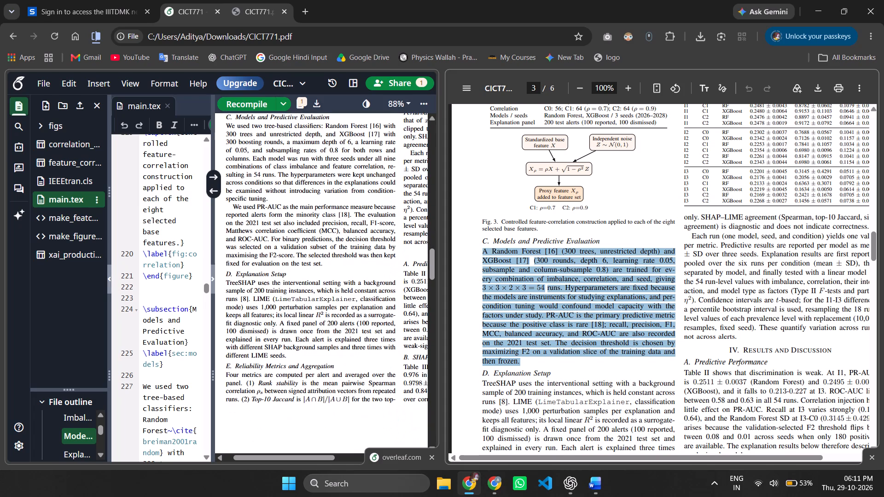
{"action": "scroll", "coordinate": [622, 401], "scroll_direction": "down", "scroll_amount": 4}
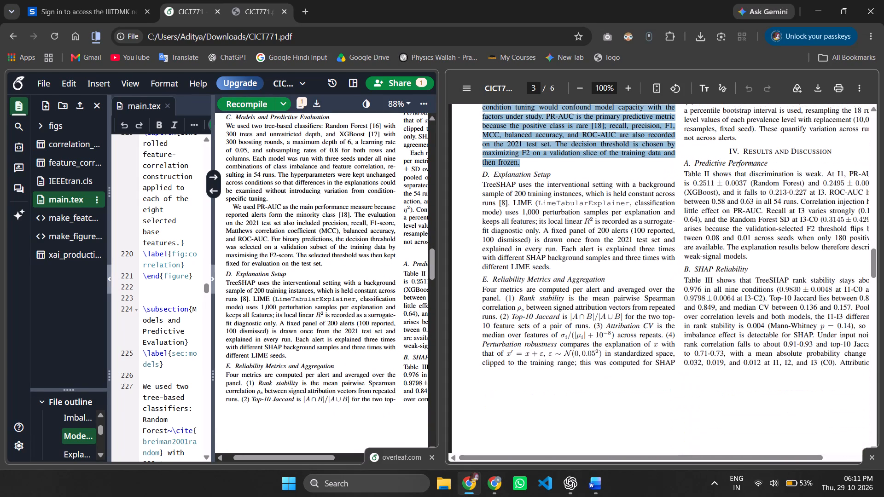
{"action": "scroll", "coordinate": [622, 401], "scroll_direction": "up", "scroll_amount": 1}
{"action": "scroll", "coordinate": [356, 302], "scroll_direction": "down", "scroll_amount": 8}
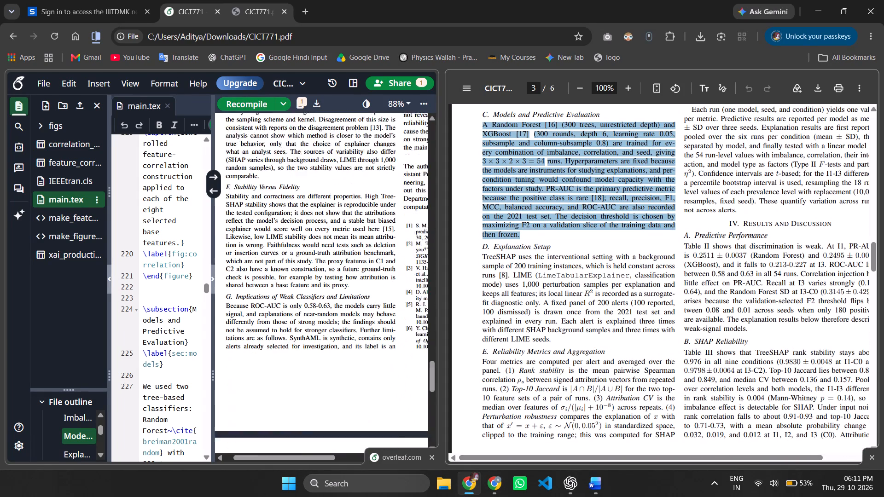
{"action": "scroll", "coordinate": [356, 302], "scroll_direction": "down", "scroll_amount": 1}
{"action": "scroll", "coordinate": [356, 302], "scroll_direction": "up", "scroll_amount": 8}
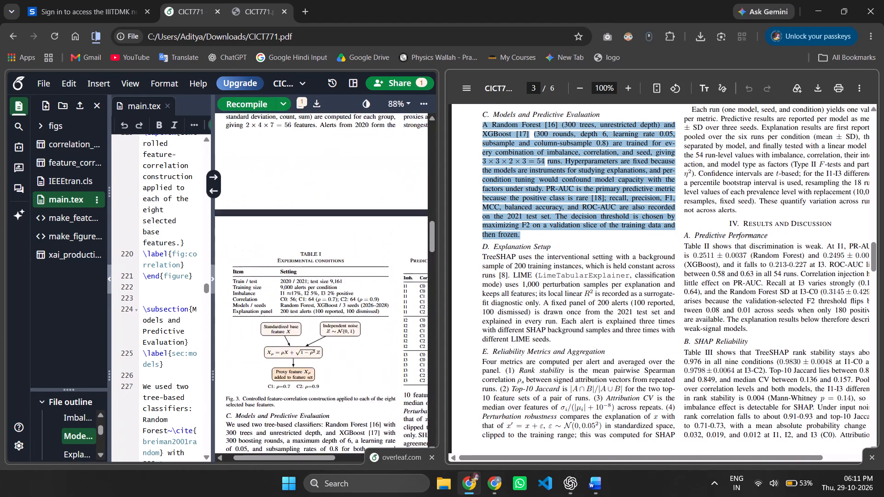
{"action": "scroll", "coordinate": [356, 302], "scroll_direction": "up", "scroll_amount": 2}
{"action": "scroll", "coordinate": [356, 302], "scroll_direction": "down", "scroll_amount": 2}
{"action": "scroll", "coordinate": [315, 349], "scroll_direction": "down", "scroll_amount": 2}
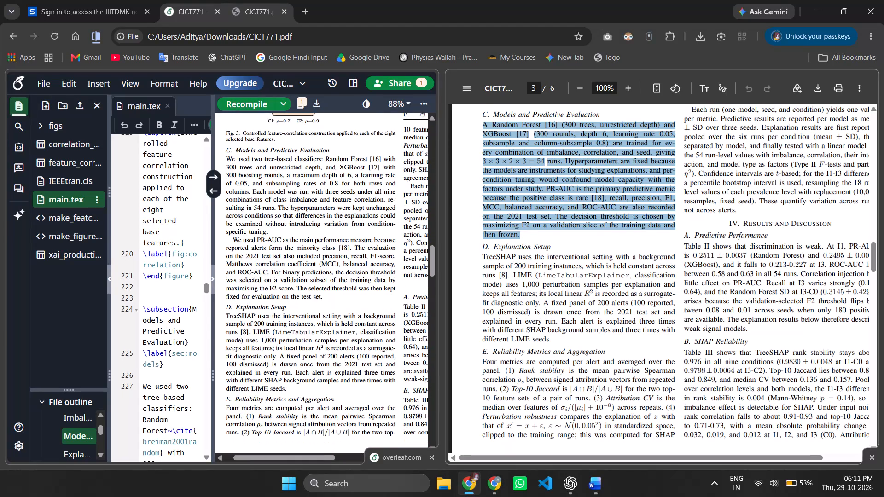
{"action": "left_click", "coordinate": [540, 238]}
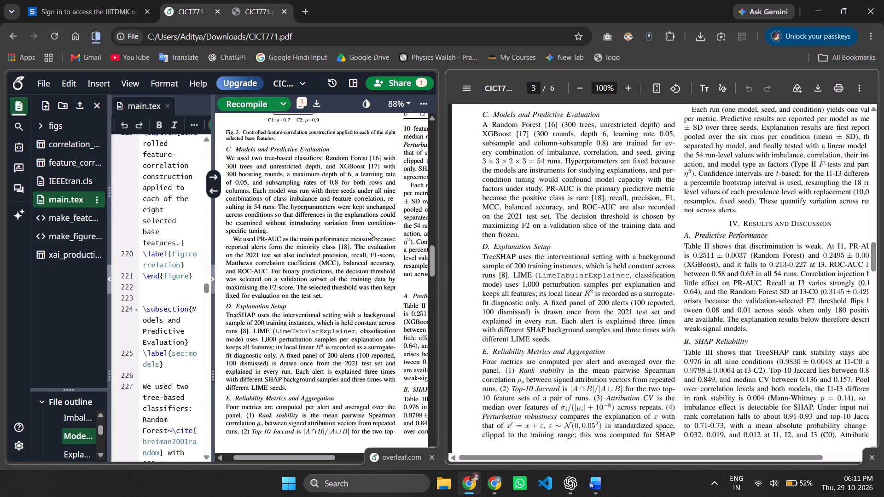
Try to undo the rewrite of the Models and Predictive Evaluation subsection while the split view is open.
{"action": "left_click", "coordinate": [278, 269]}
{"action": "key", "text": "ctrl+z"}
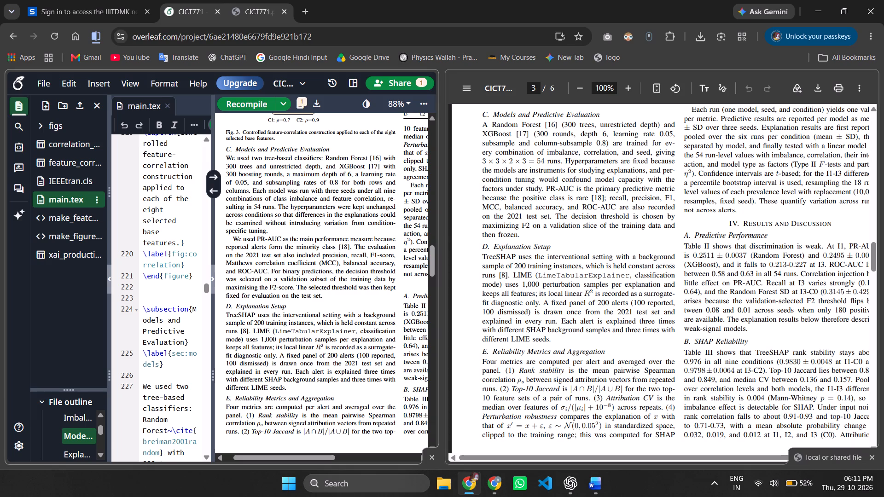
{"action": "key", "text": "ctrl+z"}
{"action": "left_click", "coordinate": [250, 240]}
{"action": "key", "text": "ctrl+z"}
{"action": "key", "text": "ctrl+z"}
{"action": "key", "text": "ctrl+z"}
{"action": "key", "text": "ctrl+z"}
Close the CICT771.pdf half of the split view so that only the Overleaf project remains.
{"action": "right_click", "coordinate": [244, 10]}
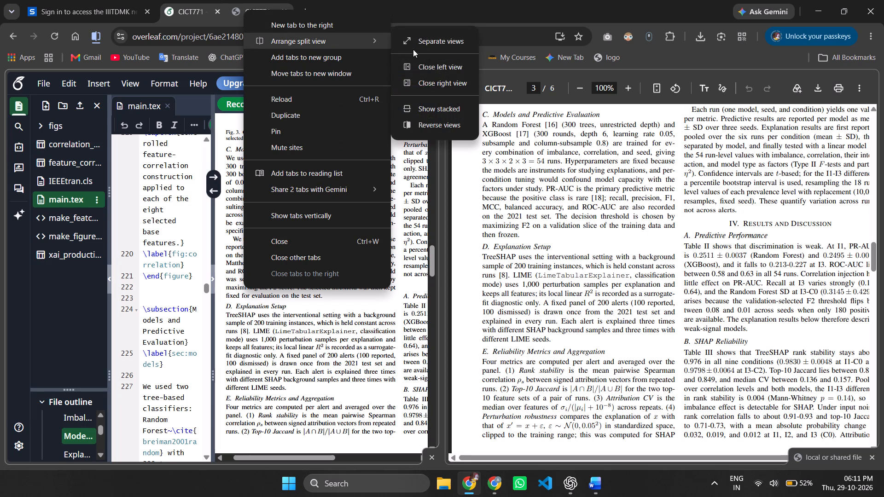
{"action": "left_click", "coordinate": [423, 84]}
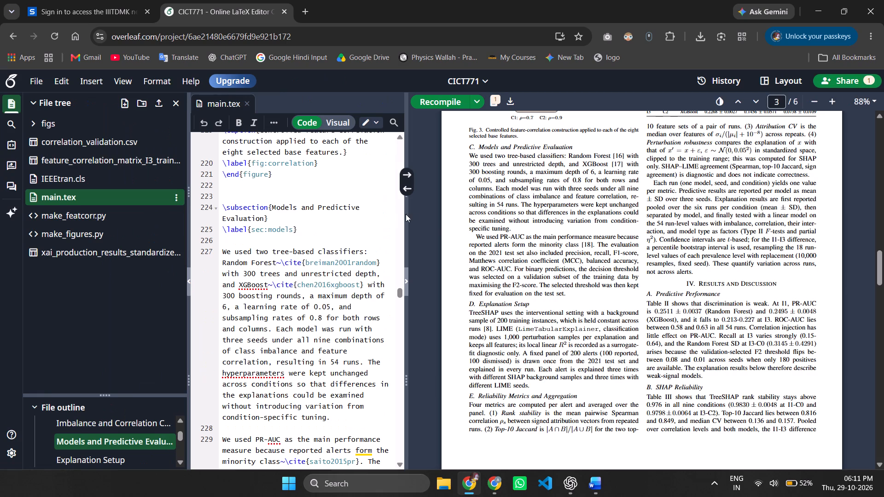
Undo the code-fence deletions and the pasted rewrite in main.tex, back to the original Models and Predictive Evaluation subsection.
{"action": "left_click", "coordinate": [506, 197]}
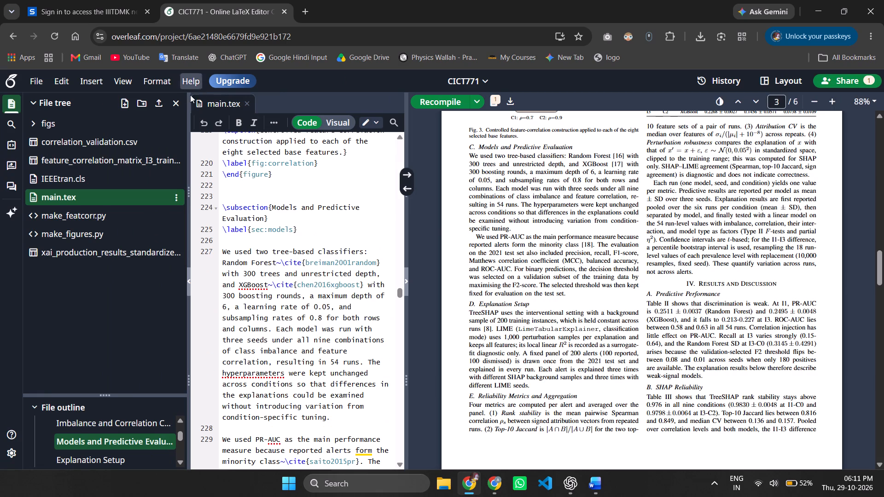
{"action": "left_click", "coordinate": [428, 100]}
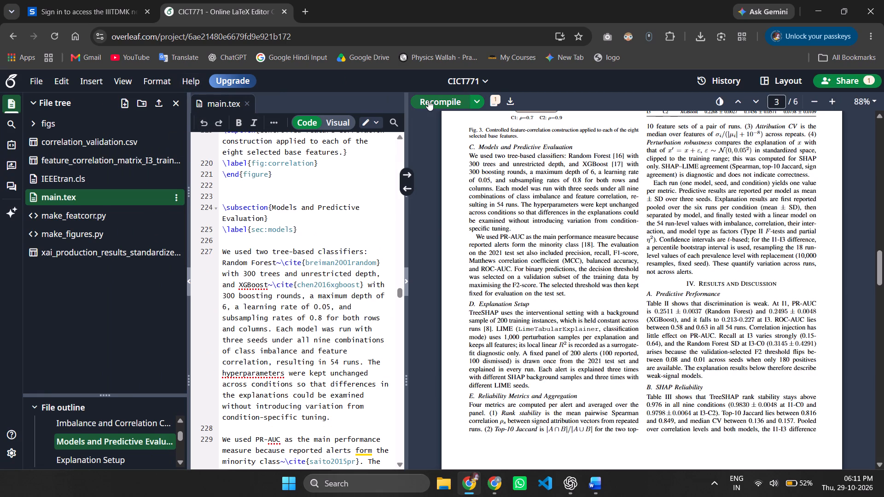
{"action": "left_click", "coordinate": [203, 120]}
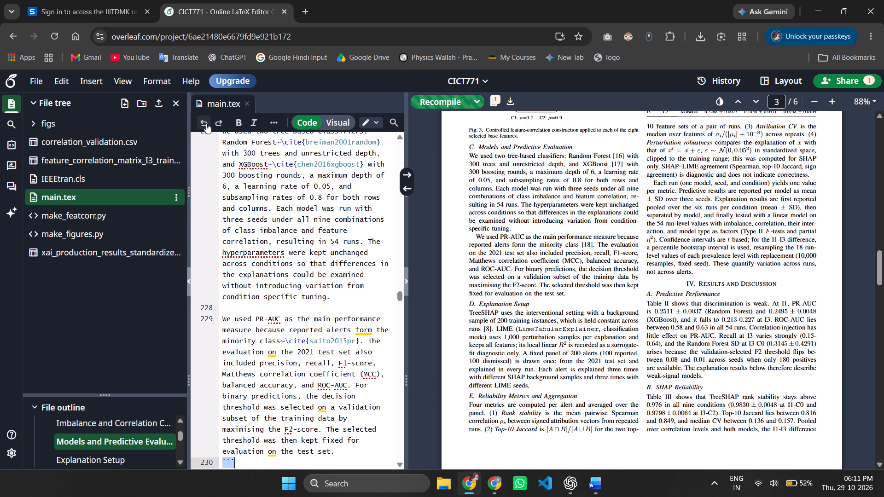
{"action": "left_click", "coordinate": [204, 123]}
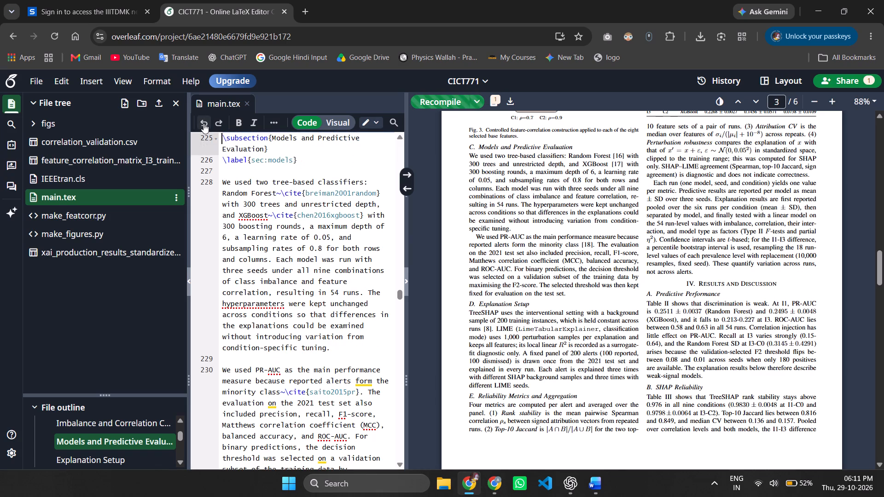
{"action": "left_click", "coordinate": [203, 122]}
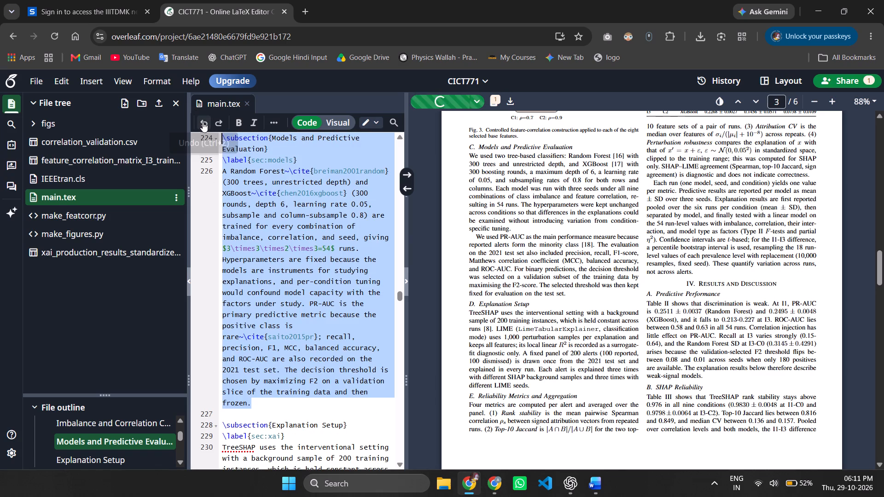
{"action": "left_click", "coordinate": [273, 213]}
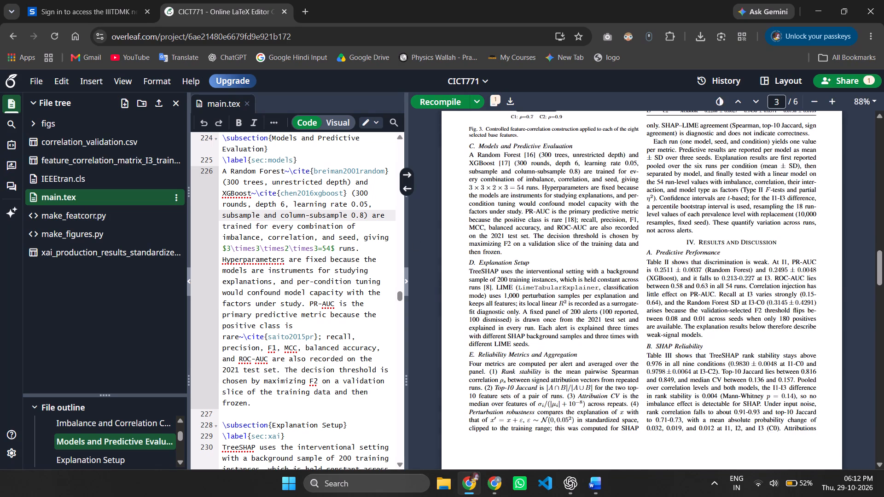
{"action": "scroll", "coordinate": [614, 301], "scroll_direction": "down", "scroll_amount": 11}
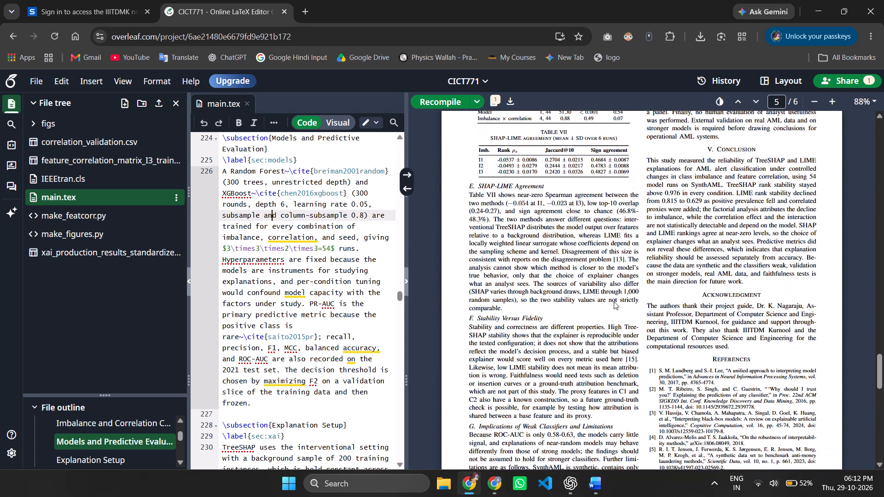
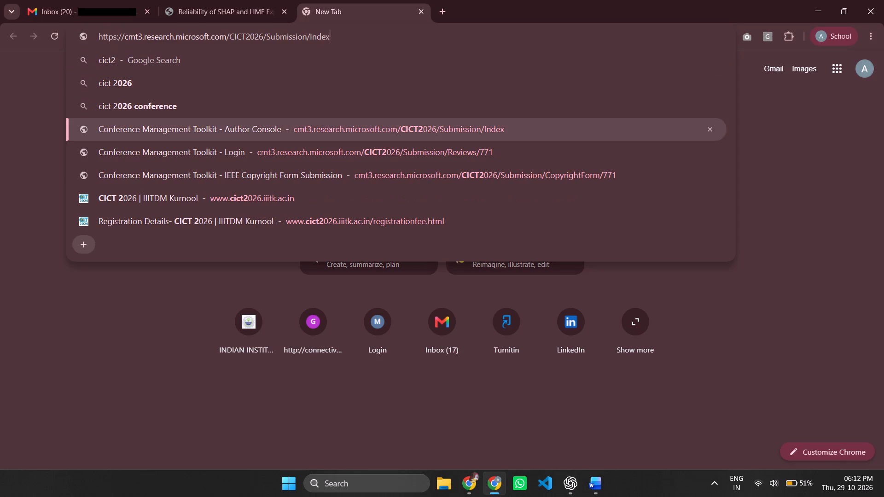
Open the CICT 2026 conference website of IIITDM Kurnool in the new tab.
{"action": "key", "text": "Down"}
{"action": "key", "text": "Down"}
{"action": "key", "text": "Down"}
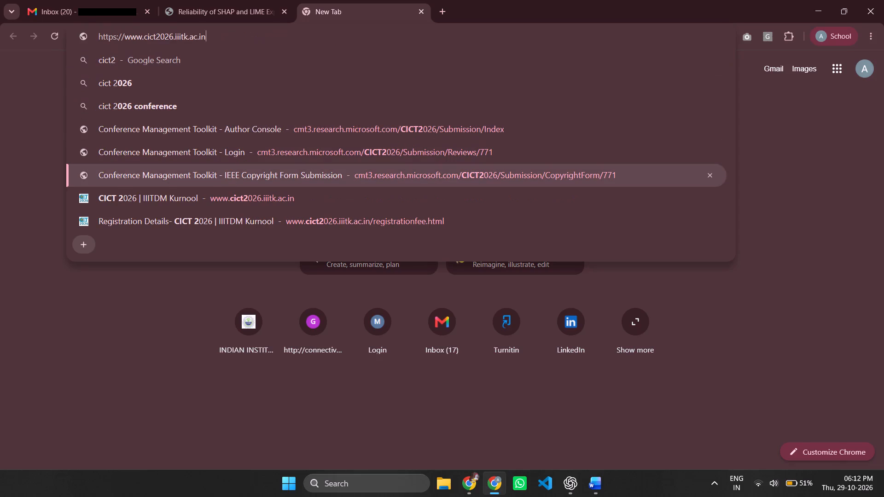
{"action": "key", "text": "Return"}
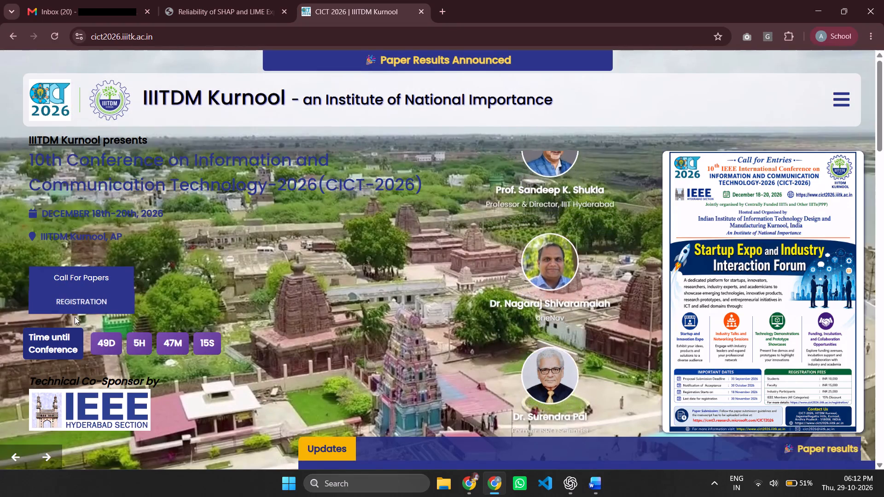
Go to the CICT-2026 registration details page and open the Google form linked there.
{"action": "left_click", "coordinate": [70, 302]}
{"action": "scroll", "coordinate": [254, 340], "scroll_direction": "down", "scroll_amount": 2}
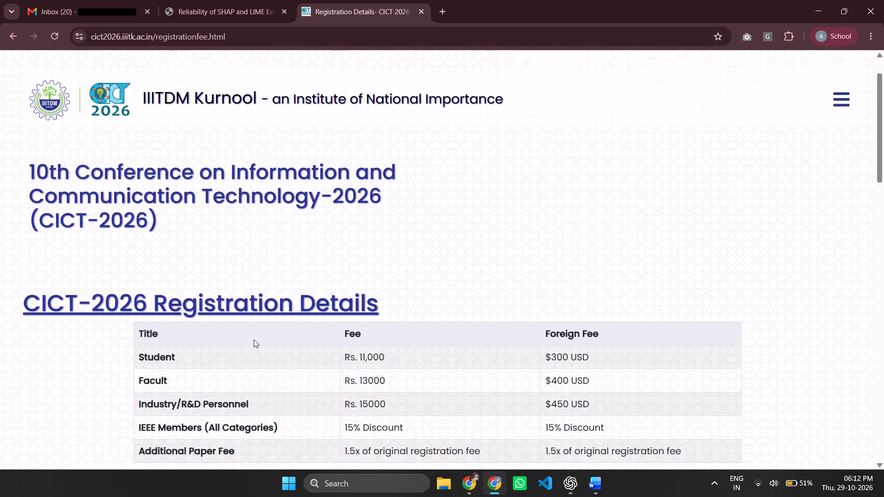
{"action": "scroll", "coordinate": [254, 340], "scroll_direction": "down", "scroll_amount": 2}
{"action": "left_click", "coordinate": [486, 327]}
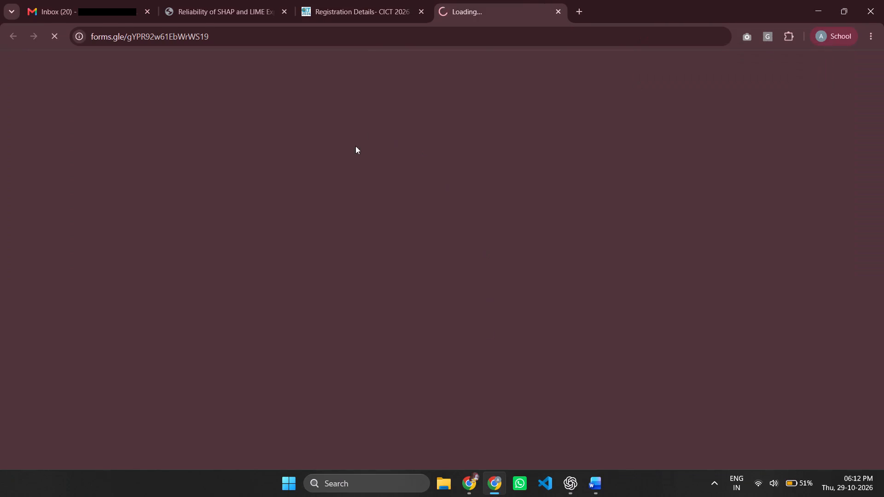
Enter 771 as the Paper/Poster/Project Number in the Conference Registration Sheet form.
{"action": "scroll", "coordinate": [352, 304], "scroll_direction": "down", "scroll_amount": 2}
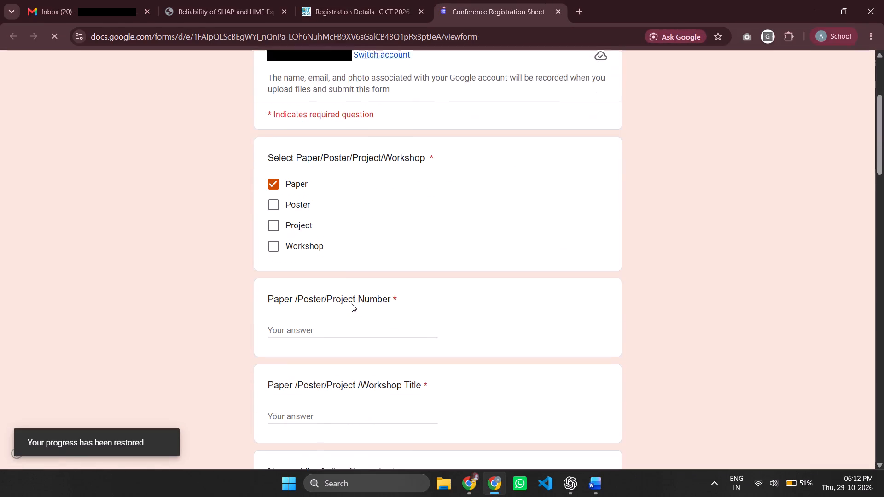
{"action": "scroll", "coordinate": [352, 304], "scroll_direction": "down", "scroll_amount": 1}
{"action": "scroll", "coordinate": [190, 260], "scroll_direction": "down", "scroll_amount": 1}
{"action": "left_click", "coordinate": [319, 277]}
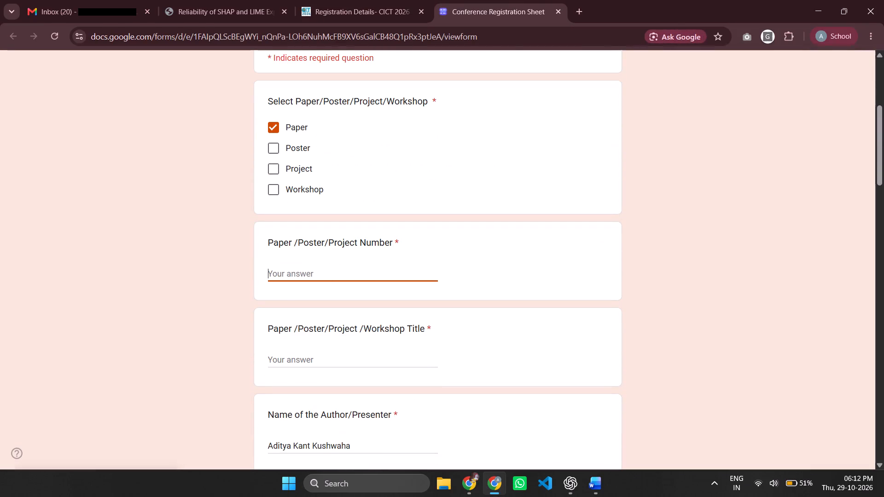
{"action": "type", "text": "771"}
Find the title definition in main.tex of the CICT771 Overleaf project and copy the full paper title.
{"action": "scroll", "coordinate": [338, 277], "scroll_direction": "down", "scroll_amount": 1}
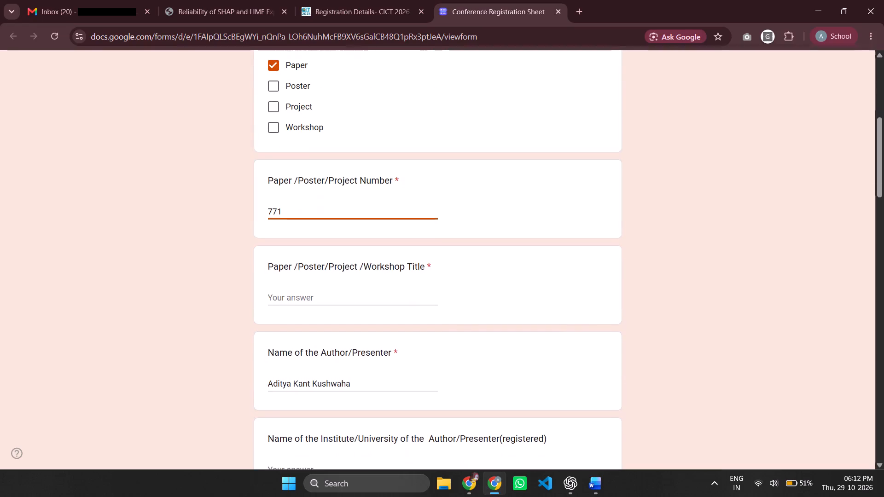
{"action": "scroll", "coordinate": [338, 277], "scroll_direction": "down", "scroll_amount": 1}
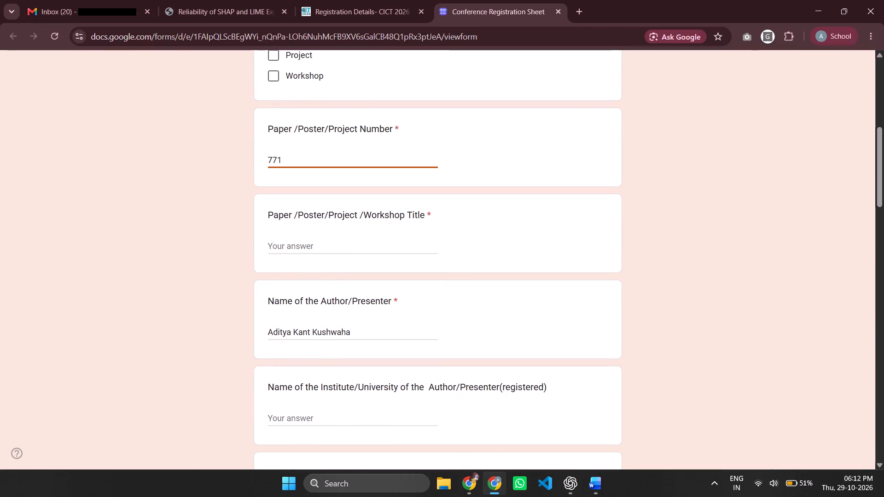
{"action": "left_click", "coordinate": [302, 252]}
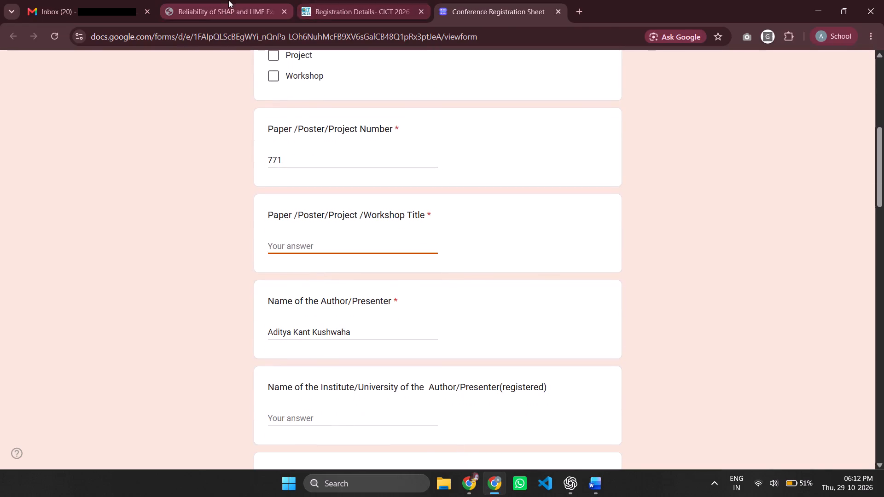
{"action": "left_click", "coordinate": [227, 0]}
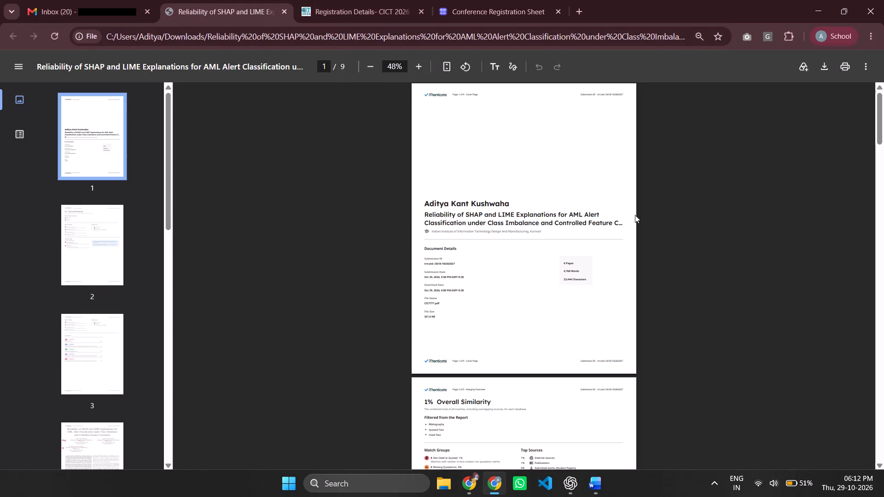
{"action": "left_click", "coordinate": [471, 474]}
{"action": "scroll", "coordinate": [532, 217], "scroll_direction": "up", "scroll_amount": 14}
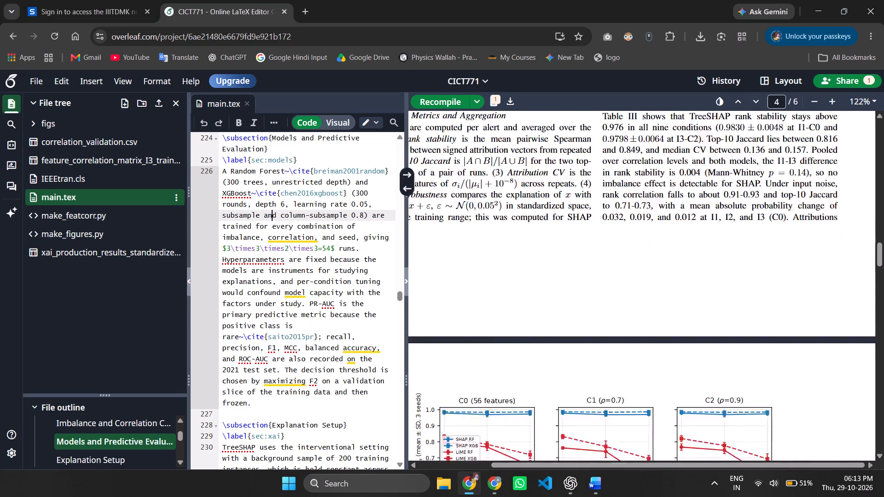
{"action": "scroll", "coordinate": [532, 217], "scroll_direction": "up", "scroll_amount": 3}
{"action": "scroll", "coordinate": [532, 217], "scroll_direction": "right", "scroll_amount": 1}
{"action": "double_click", "coordinate": [513, 163]}
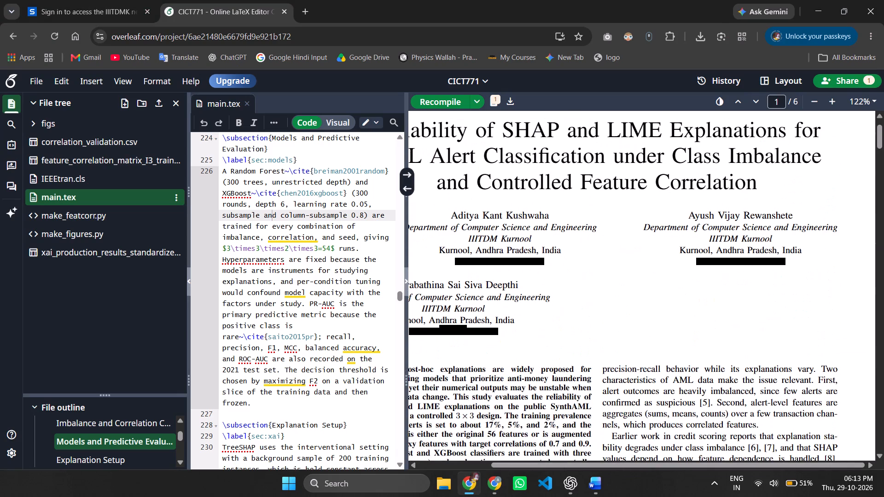
{"action": "scroll", "coordinate": [276, 306], "scroll_direction": "down", "scroll_amount": 2}
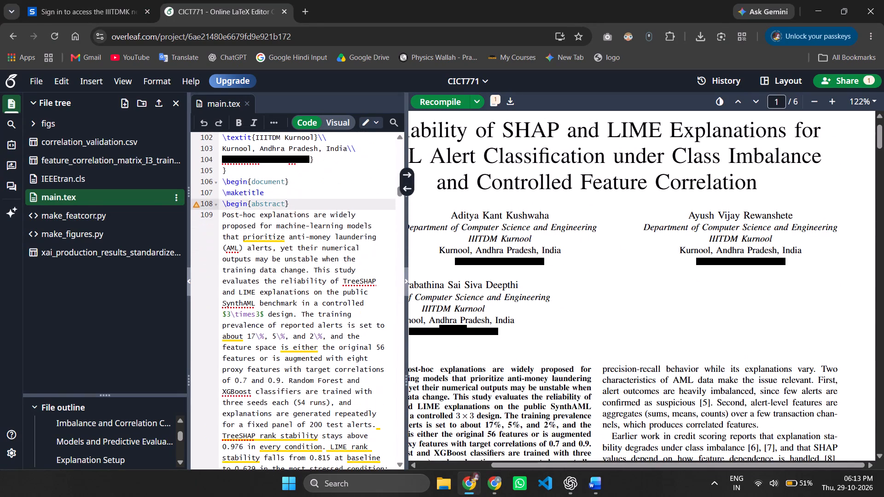
{"action": "scroll", "coordinate": [222, 217], "scroll_direction": "up", "scroll_amount": 3}
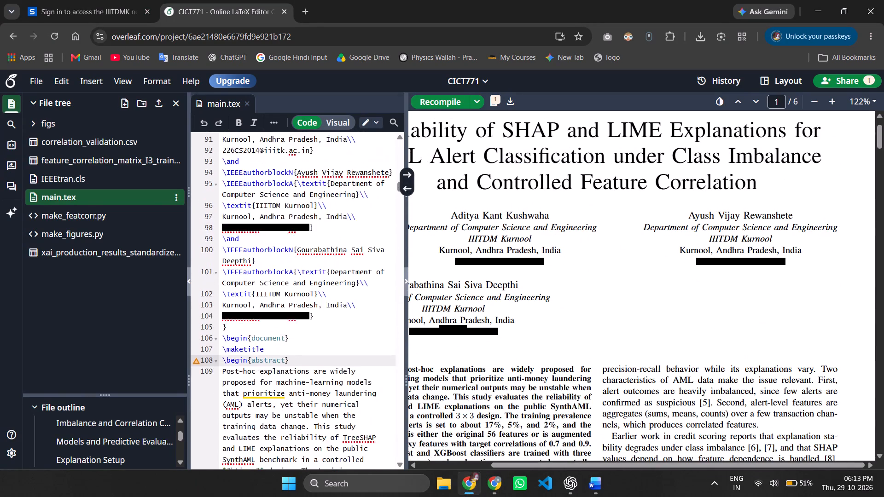
{"action": "scroll", "coordinate": [222, 217], "scroll_direction": "up", "scroll_amount": 2}
{"action": "scroll", "coordinate": [282, 220], "scroll_direction": "up", "scroll_amount": 1}
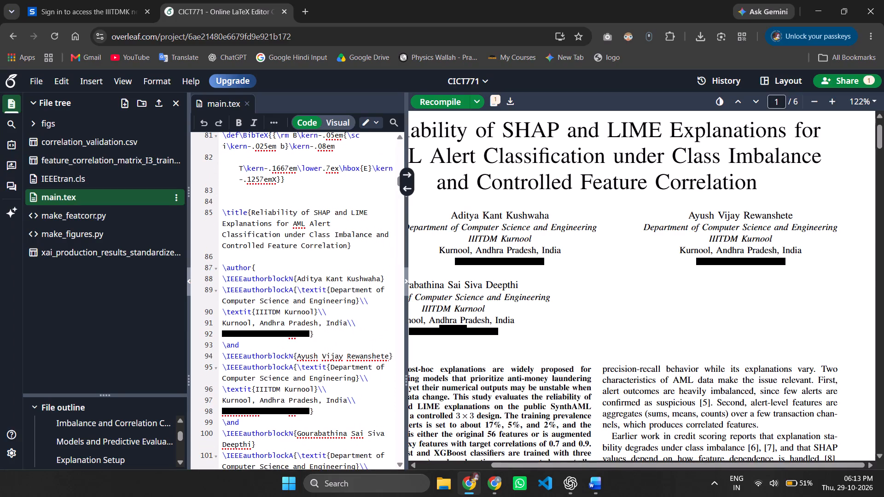
{"action": "left_click_drag", "start_coordinate": [251, 210], "coordinate": [345, 249]}
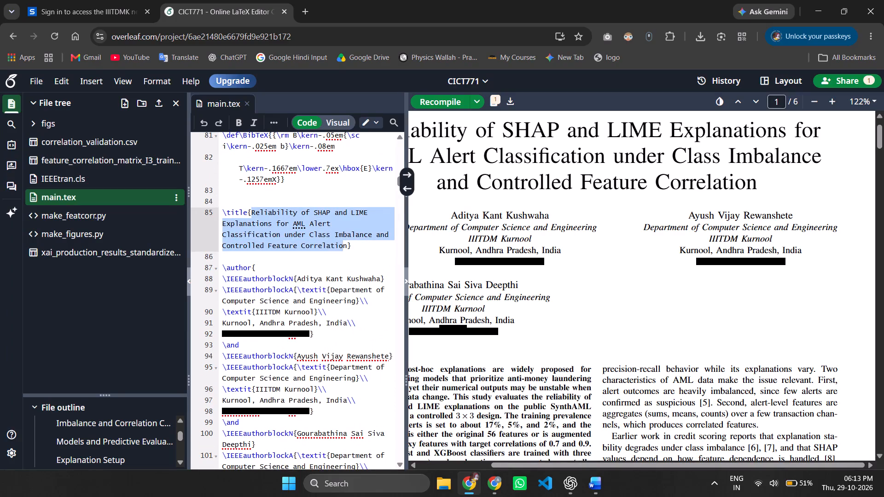
{"action": "left_click_drag", "start_coordinate": [345, 249], "coordinate": [347, 246]}
{"action": "key", "text": "ctrl+c"}
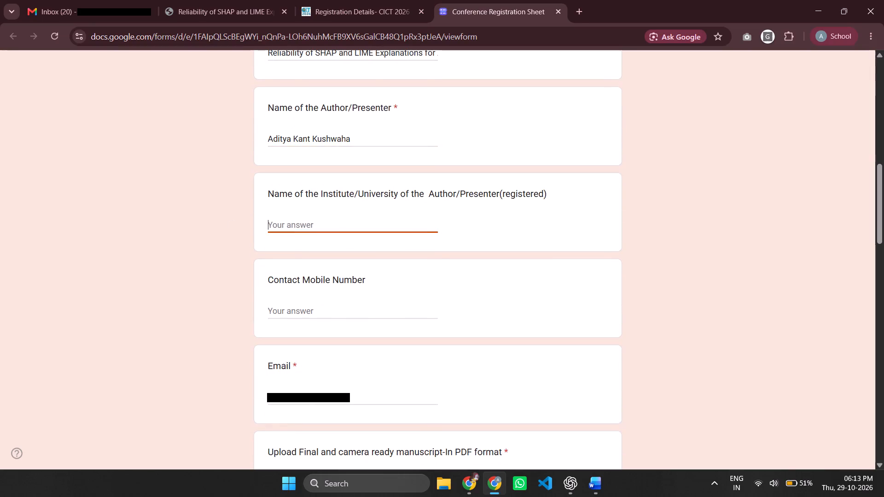
{"action": "type", "text": "India"}
{"action": "left_click", "coordinate": [583, 12]}
{"action": "type", "text": "ii"}
{"action": "key", "text": "Return"}
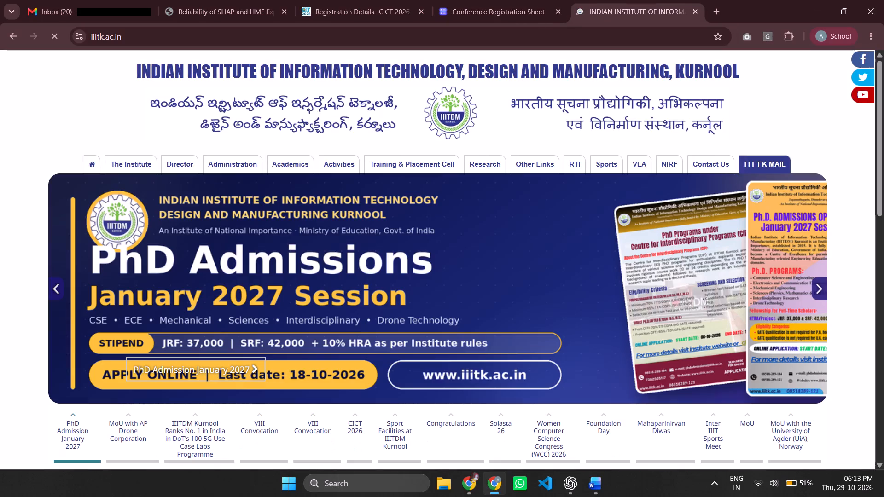
{"action": "triple_click", "coordinate": [308, 70]}
{"action": "key", "text": "ctrl+c"}
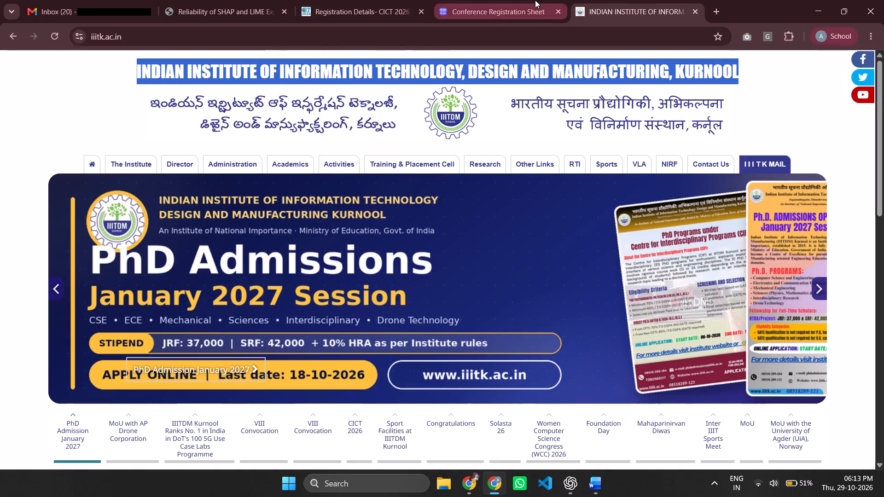
{"action": "left_click", "coordinate": [535, 0]}
{"action": "key", "text": "ctrl+a"}
{"action": "key", "text": "ctrl+v"}
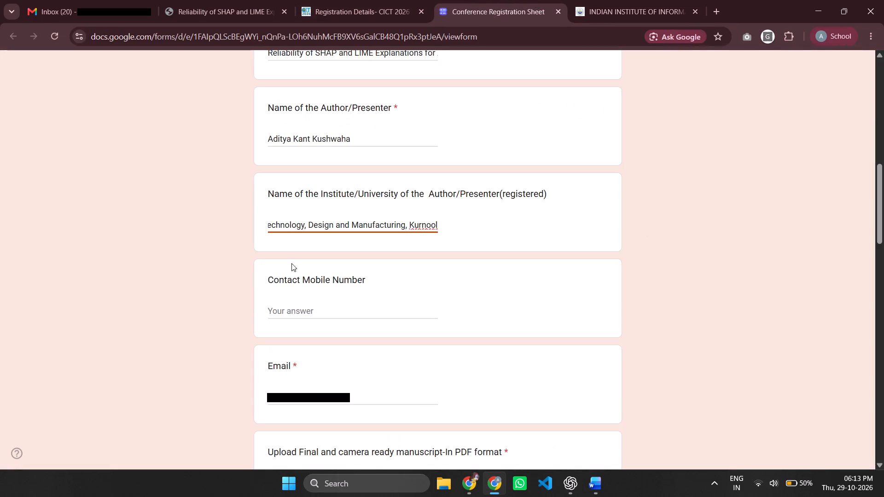
Review the remaining registration form fields, from contact number and manuscript upload to the payment and registration fee details.
{"action": "left_click", "coordinate": [297, 314]}
{"action": "scroll", "coordinate": [297, 314], "scroll_direction": "down", "scroll_amount": 1}
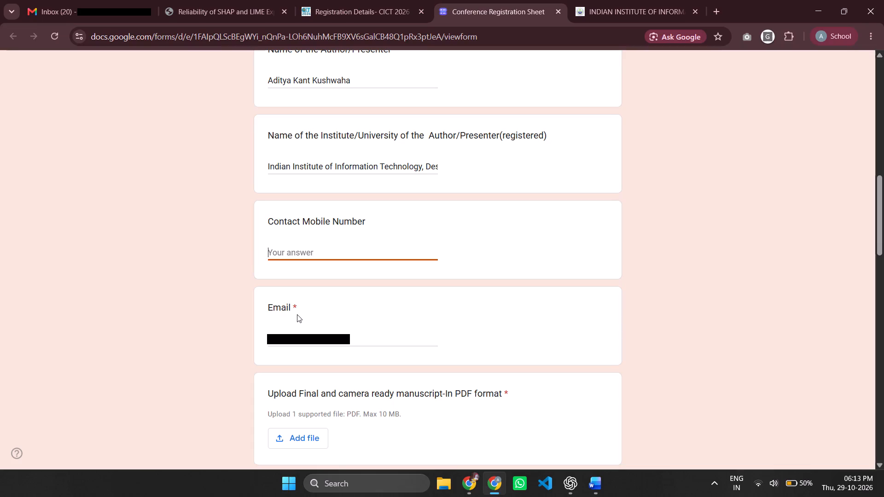
{"action": "scroll", "coordinate": [297, 314], "scroll_direction": "down", "scroll_amount": 1}
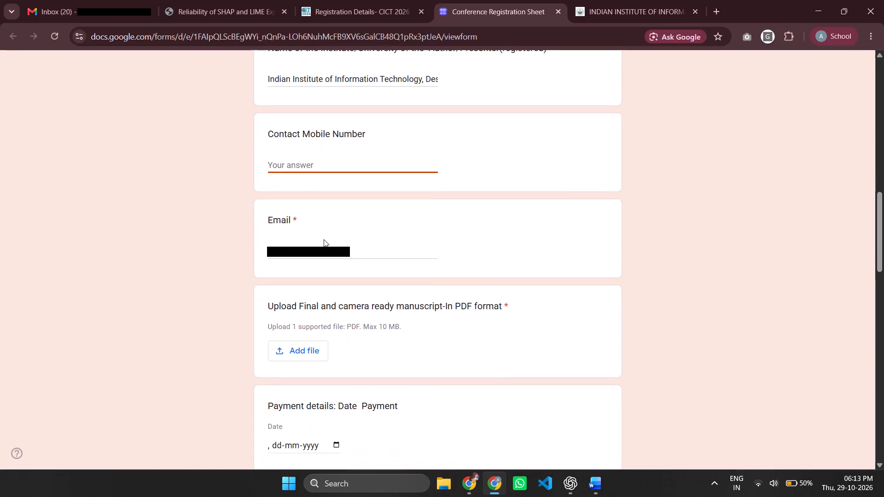
{"action": "scroll", "coordinate": [324, 239], "scroll_direction": "down", "scroll_amount": 1}
{"action": "scroll", "coordinate": [324, 239], "scroll_direction": "up", "scroll_amount": 1}
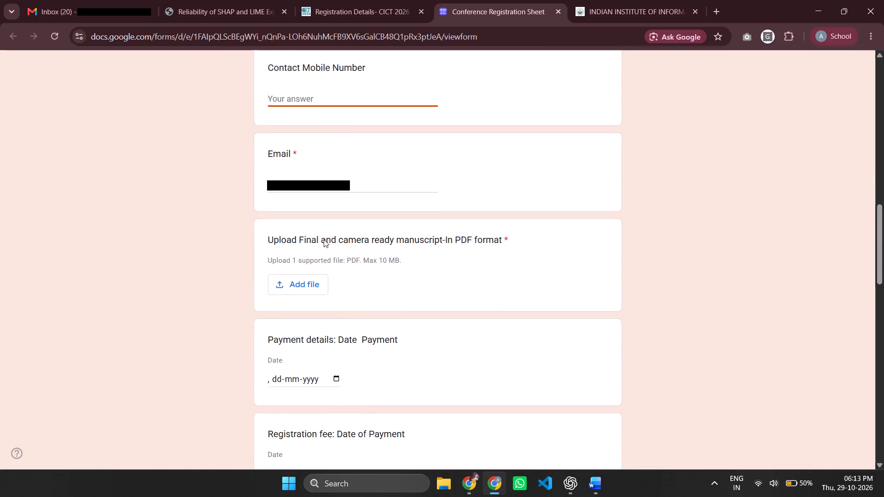
{"action": "scroll", "coordinate": [324, 239], "scroll_direction": "up", "scroll_amount": 1}
{"action": "scroll", "coordinate": [302, 269], "scroll_direction": "down", "scroll_amount": 2}
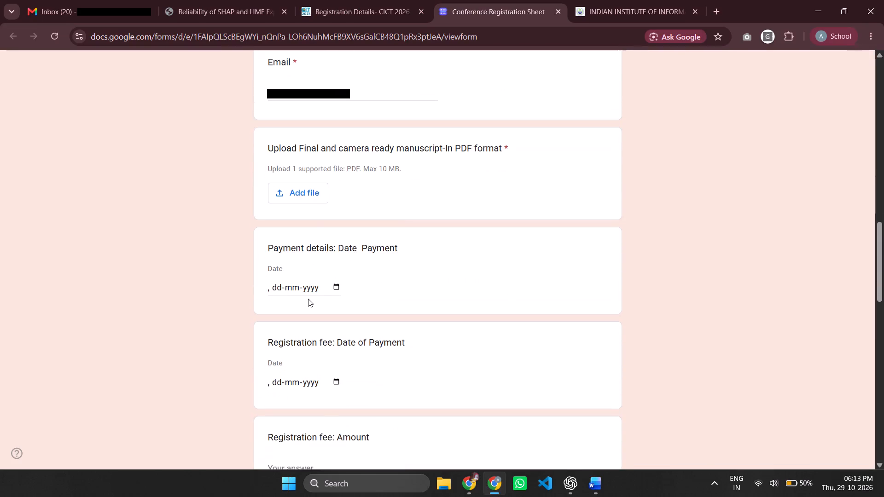
{"action": "scroll", "coordinate": [308, 299], "scroll_direction": "down", "scroll_amount": 1}
{"action": "double_click", "coordinate": [422, 94]}
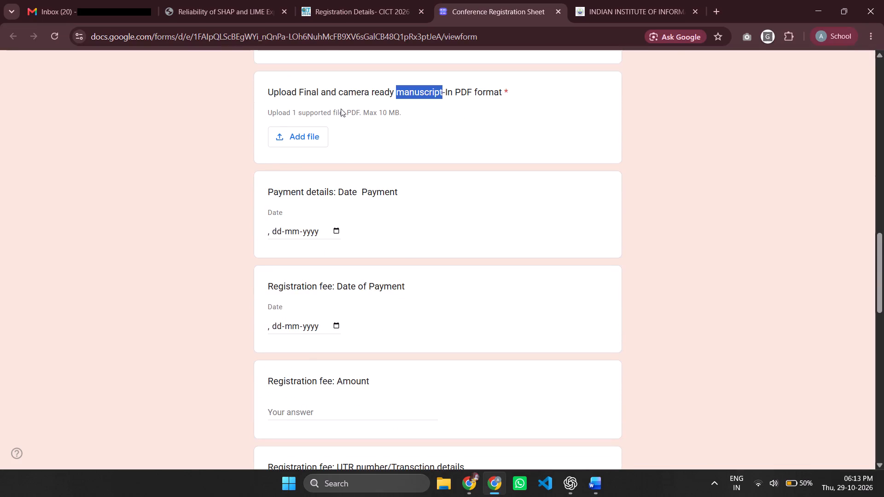
{"action": "scroll", "coordinate": [335, 232], "scroll_direction": "down", "scroll_amount": 1}
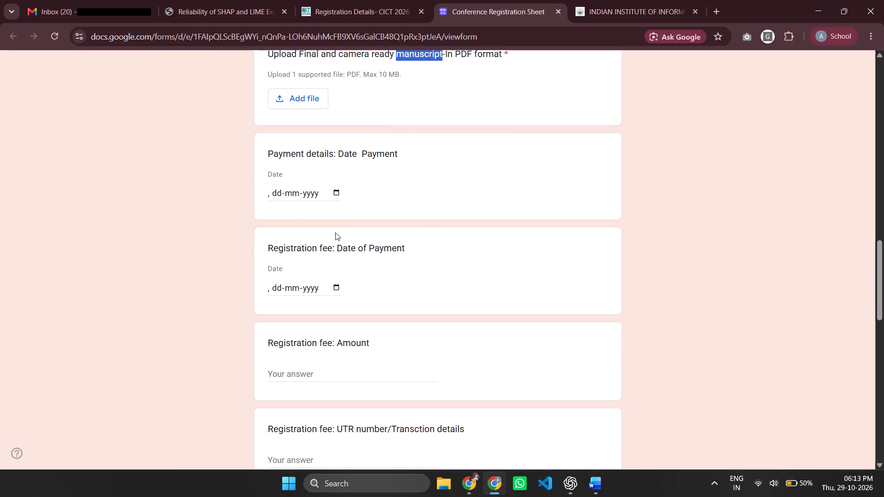
{"action": "scroll", "coordinate": [425, 262], "scroll_direction": "up", "scroll_amount": 7}
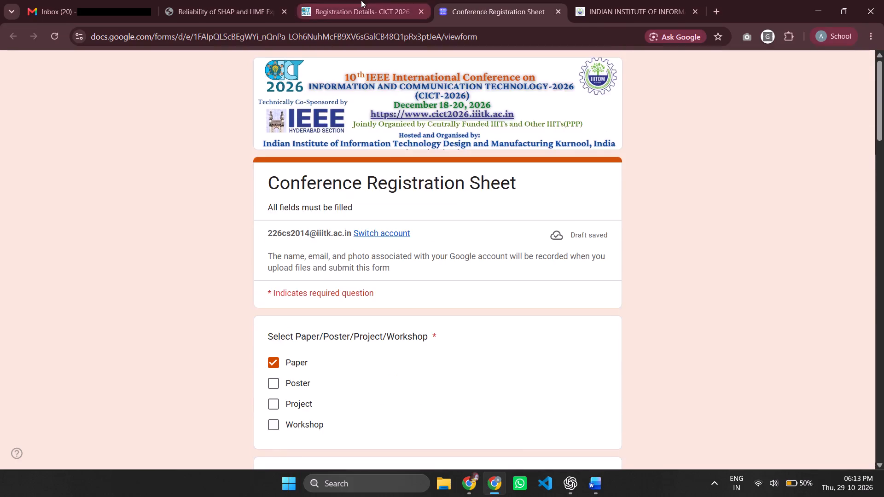
Read through the registration fees and numbered instructions on the CICT-2026 Registration Details page.
{"action": "left_click", "coordinate": [361, 0]}
{"action": "scroll", "coordinate": [340, 284], "scroll_direction": "down", "scroll_amount": 5}
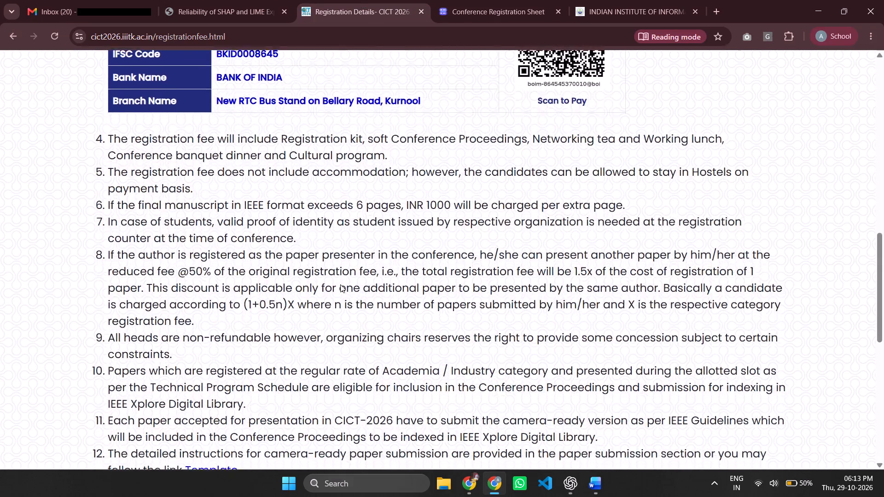
{"action": "scroll", "coordinate": [340, 284], "scroll_direction": "down", "scroll_amount": 3}
{"action": "scroll", "coordinate": [340, 284], "scroll_direction": "up", "scroll_amount": 5}
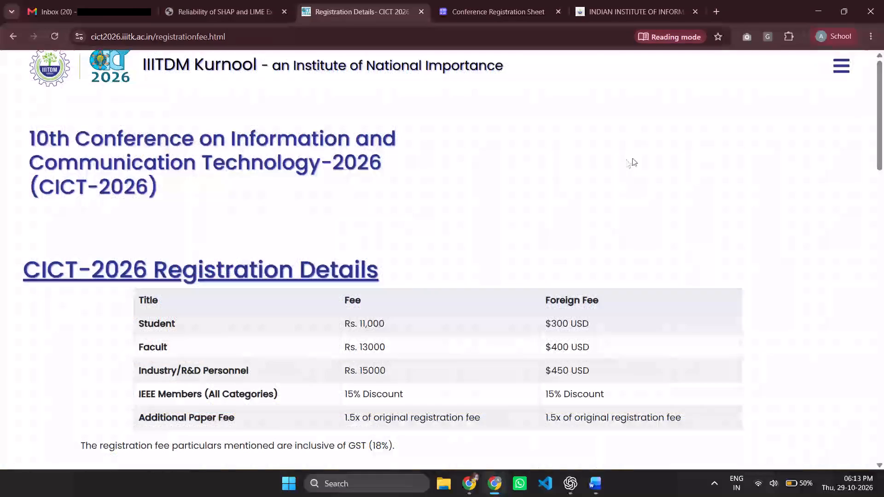
Go to the CICT 2026 conference home page and look up its Important Dates section.
{"action": "left_click", "coordinate": [847, 101]}
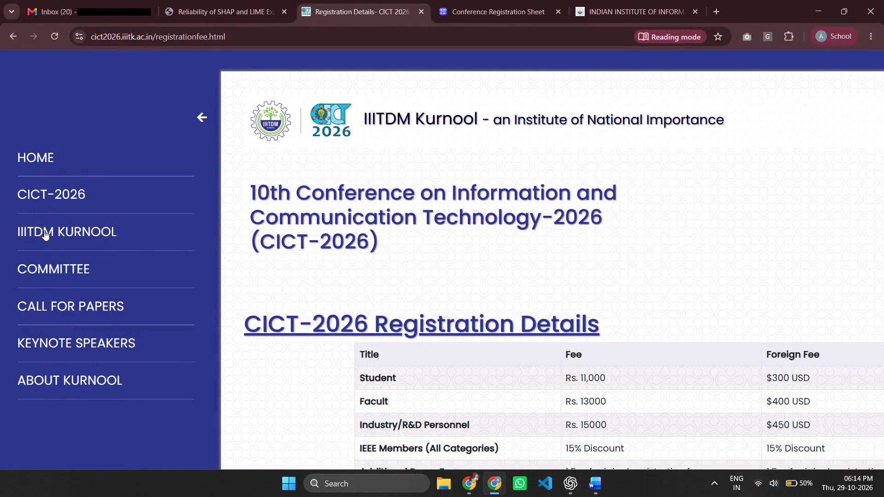
{"action": "left_click", "coordinate": [37, 155]}
{"action": "scroll", "coordinate": [255, 238], "scroll_direction": "down", "scroll_amount": 5}
{"action": "scroll", "coordinate": [360, 305], "scroll_direction": "down", "scroll_amount": 2}
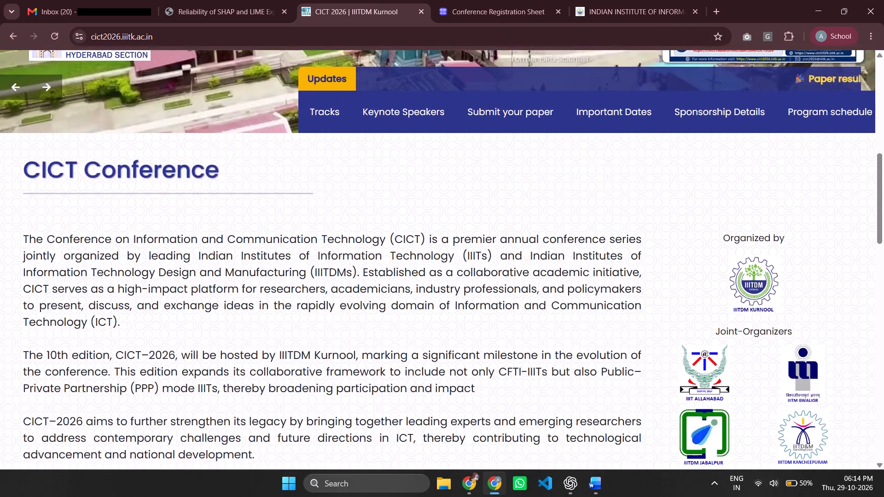
{"action": "scroll", "coordinate": [360, 305], "scroll_direction": "down", "scroll_amount": 3}
{"action": "scroll", "coordinate": [360, 305], "scroll_direction": "up", "scroll_amount": 5}
{"action": "left_click", "coordinate": [590, 154]}
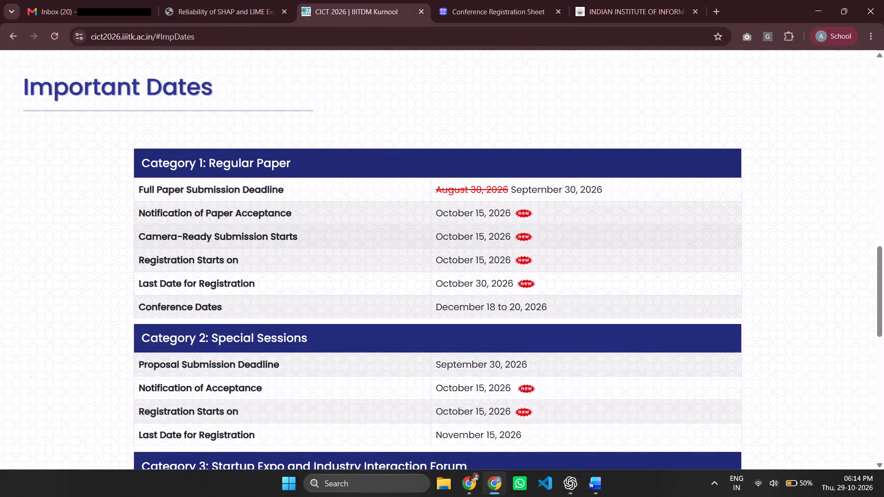
Check the camera-ready submission start and last registration date for Category 1 regular papers under Important Dates.
{"action": "left_click_drag", "start_coordinate": [442, 237], "coordinate": [504, 237]}
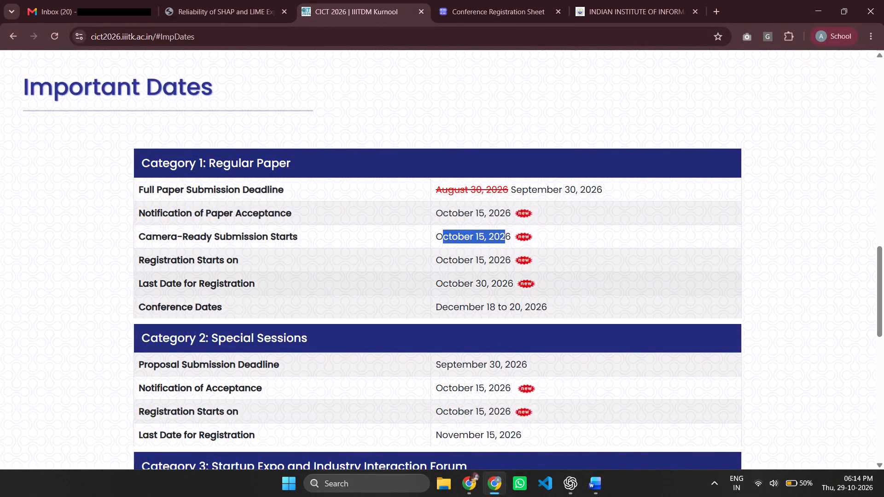
{"action": "triple_click", "coordinate": [461, 284]}
{"action": "left_click", "coordinate": [461, 284]}
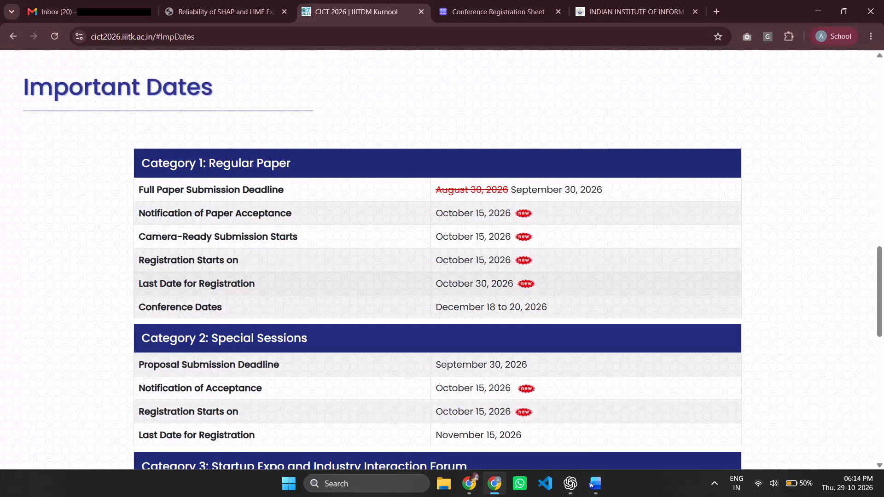
Return to the Conference Registration Sheet and review the manuscript upload, payment, registration fee and proof of payment fields.
{"action": "left_click", "coordinate": [445, 0]}
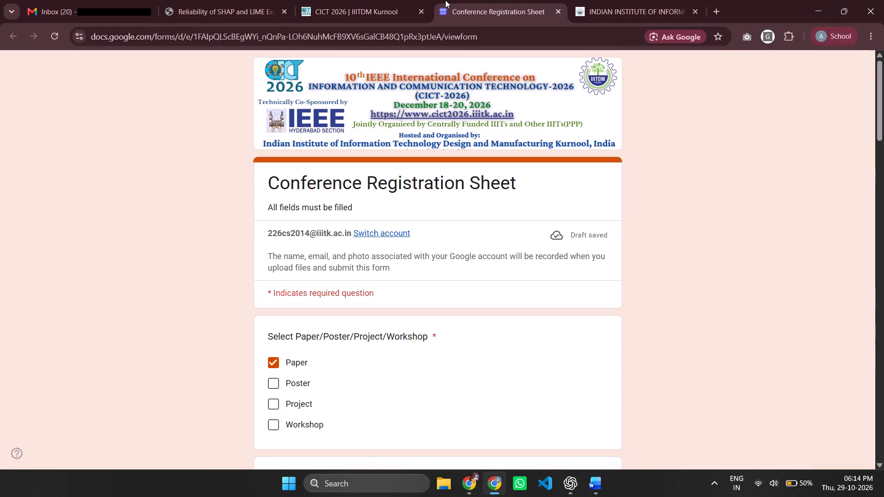
{"action": "scroll", "coordinate": [342, 291], "scroll_direction": "down", "scroll_amount": 16}
{"action": "scroll", "coordinate": [342, 291], "scroll_direction": "up", "scroll_amount": 2}
{"action": "scroll", "coordinate": [342, 291], "scroll_direction": "down", "scroll_amount": 1}
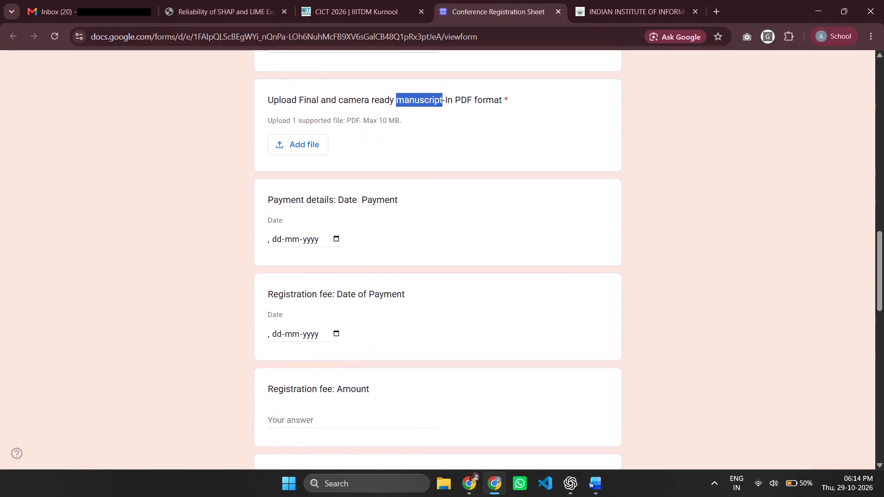
{"action": "scroll", "coordinate": [342, 291], "scroll_direction": "down", "scroll_amount": 1}
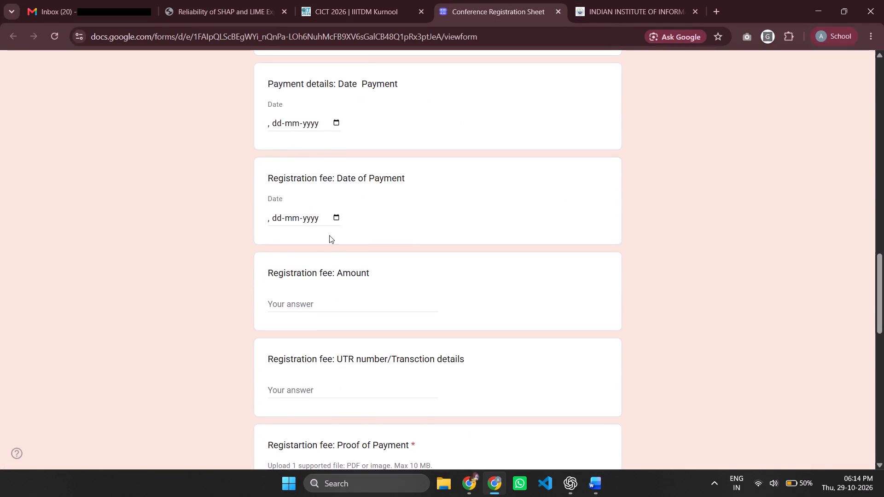
{"action": "scroll", "coordinate": [327, 345], "scroll_direction": "down", "scroll_amount": 5}
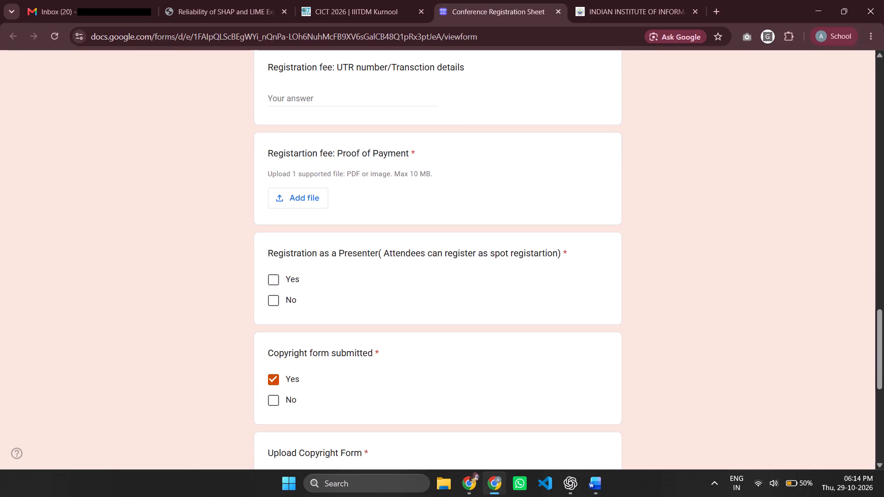
{"action": "scroll", "coordinate": [290, 256], "scroll_direction": "up", "scroll_amount": 5}
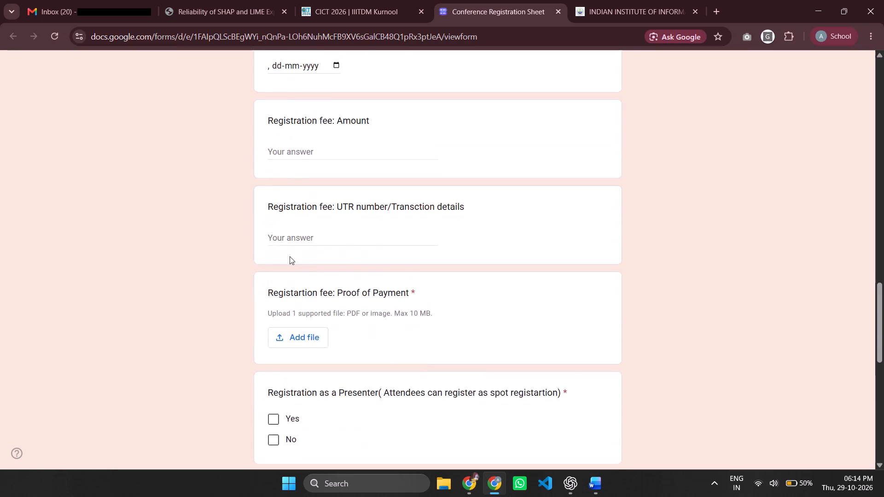
{"action": "scroll", "coordinate": [290, 256], "scroll_direction": "up", "scroll_amount": 7}
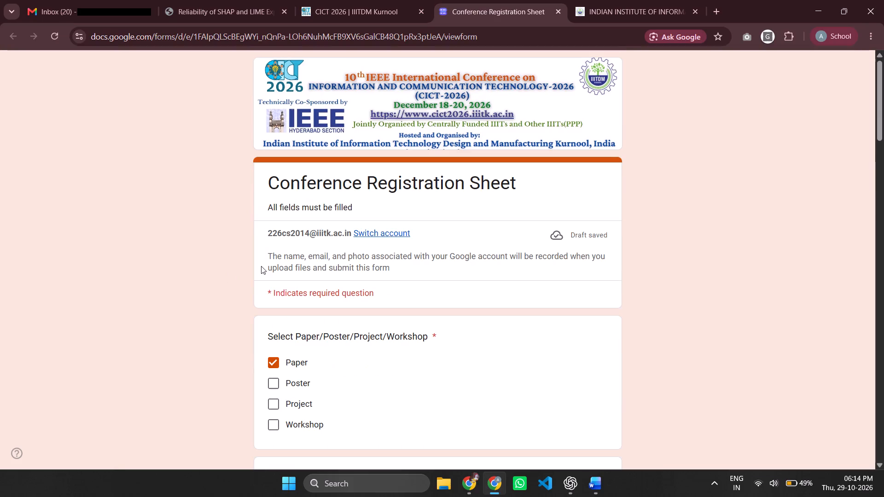
Read through the registration form again from the paper title to the copyright form, plagiarism percentage and proof of plagiarism check fields.
{"action": "scroll", "coordinate": [125, 267], "scroll_direction": "down", "scroll_amount": 6}
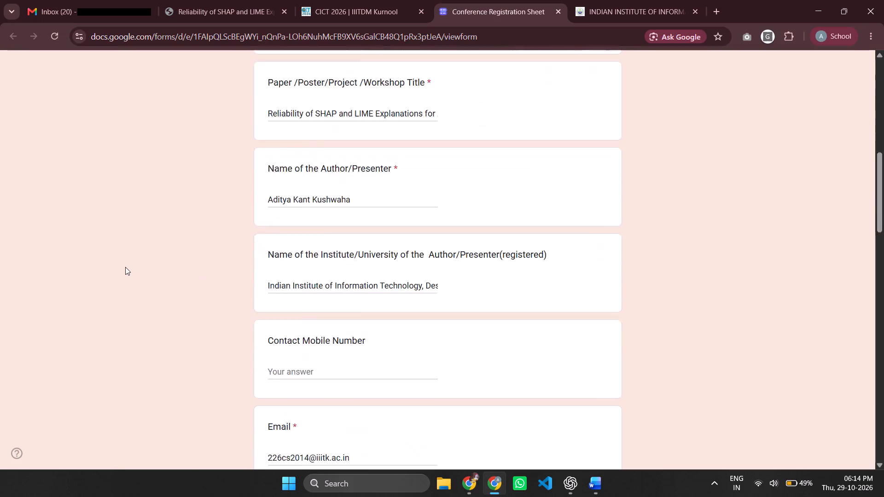
{"action": "scroll", "coordinate": [125, 267], "scroll_direction": "down", "scroll_amount": 1}
{"action": "left_click", "coordinate": [211, 252]}
{"action": "scroll", "coordinate": [211, 252], "scroll_direction": "down", "scroll_amount": 2}
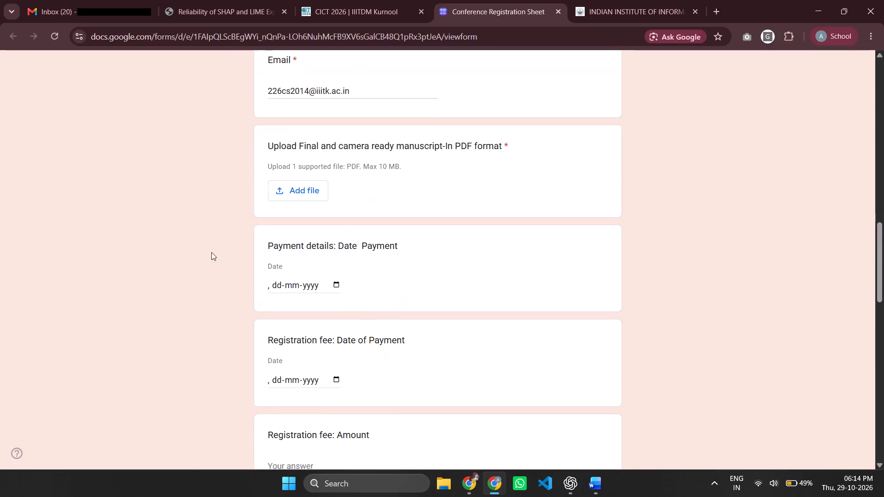
{"action": "scroll", "coordinate": [211, 252], "scroll_direction": "down", "scroll_amount": 3}
{"action": "scroll", "coordinate": [250, 260], "scroll_direction": "down", "scroll_amount": 2}
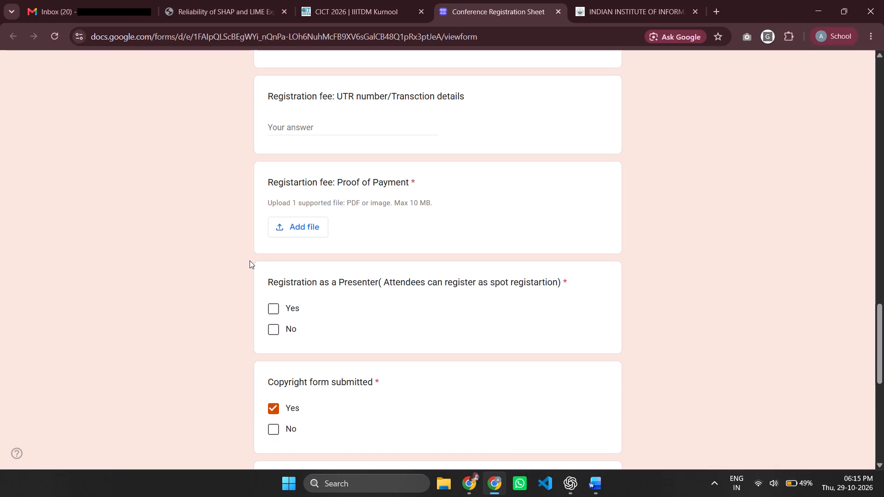
{"action": "scroll", "coordinate": [250, 260], "scroll_direction": "down", "scroll_amount": 1}
{"action": "scroll", "coordinate": [317, 320], "scroll_direction": "down", "scroll_amount": 2}
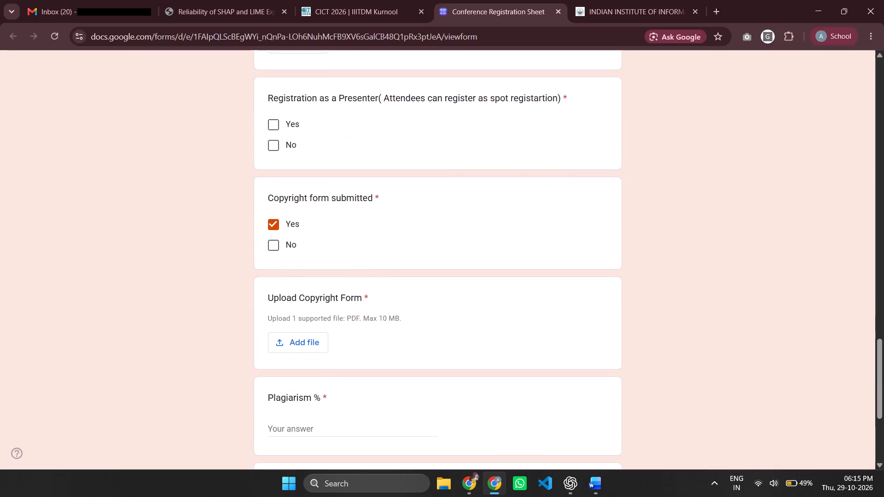
{"action": "scroll", "coordinate": [283, 301], "scroll_direction": "down", "scroll_amount": 1}
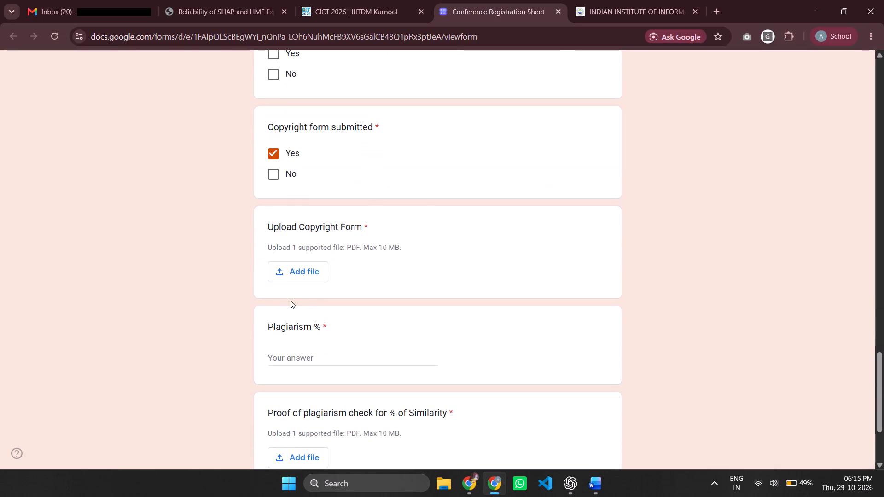
{"action": "scroll", "coordinate": [292, 355], "scroll_direction": "down", "scroll_amount": 2}
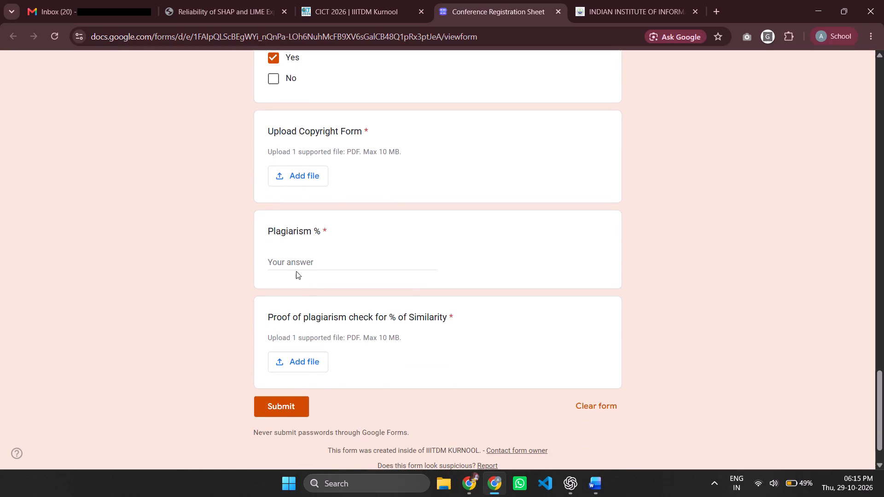
{"action": "left_click_drag", "start_coordinate": [349, 315], "coordinate": [426, 315]}
{"action": "left_click", "coordinate": [254, 315]}
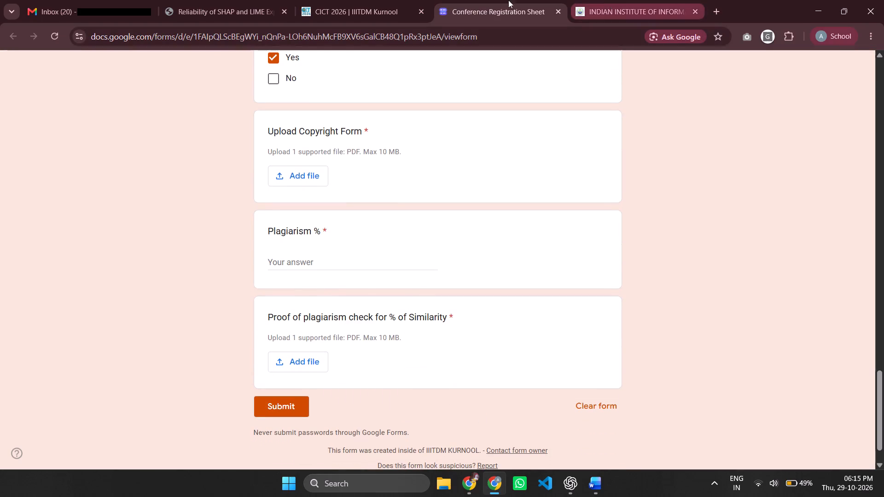
Open the iThenticate report for the SHAP and LIME paper from Downloads and examine its overall similarity page.
{"action": "left_click", "coordinate": [173, 0]}
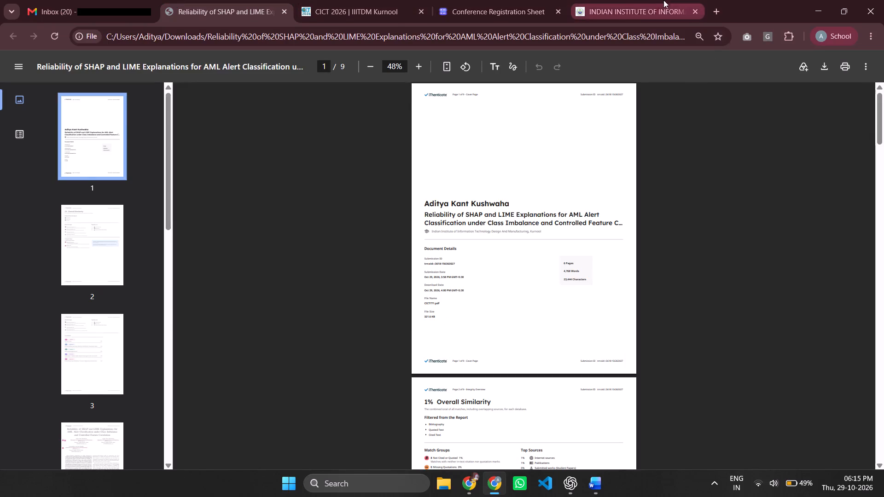
{"action": "left_click", "coordinate": [638, 0]}
{"action": "key", "text": "ctrl+o"}
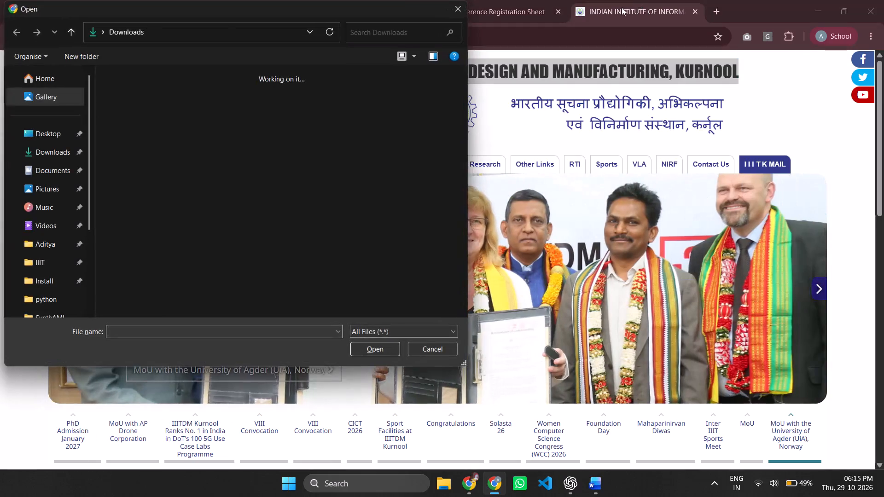
{"action": "double_click", "coordinate": [212, 109]}
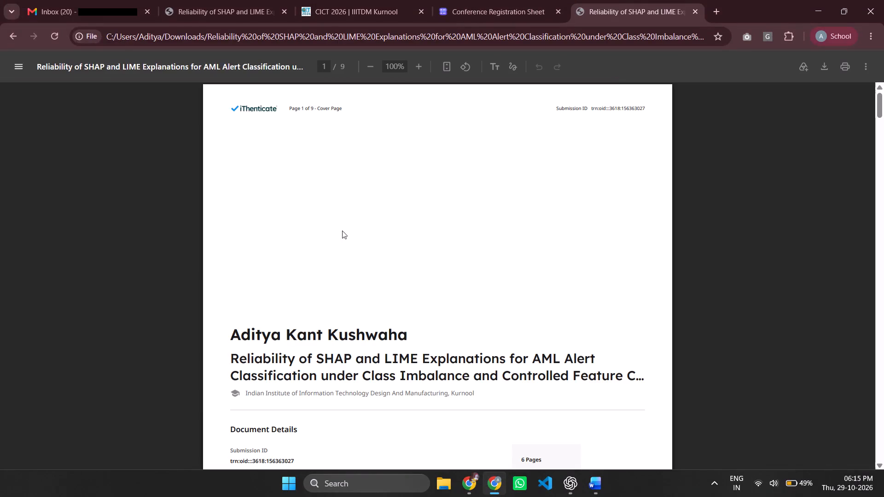
{"action": "scroll", "coordinate": [420, 329], "scroll_direction": "down", "scroll_amount": 5}
{"action": "scroll", "coordinate": [323, 285], "scroll_direction": "down", "scroll_amount": 4}
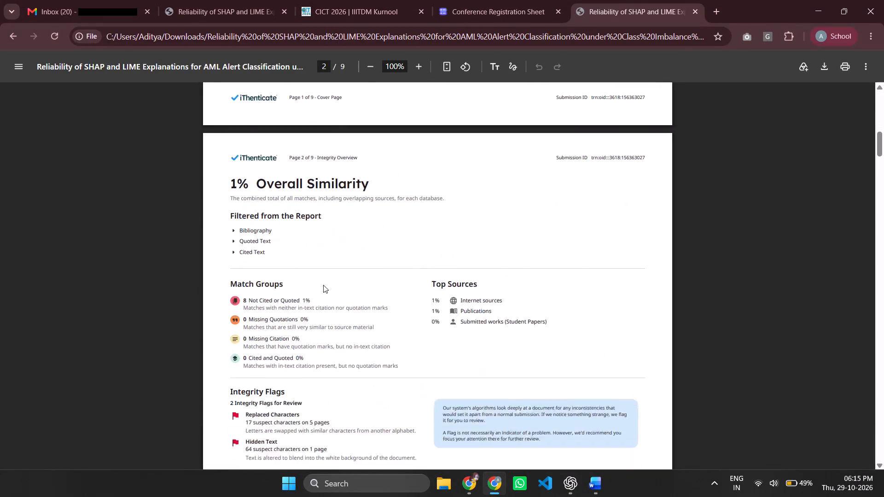
{"action": "scroll", "coordinate": [323, 285], "scroll_direction": "down", "scroll_amount": 1}
Go back to the Conference Registration Sheet and enter iiitk as the web address to find the institute's site.
{"action": "left_click", "coordinate": [459, 0]}
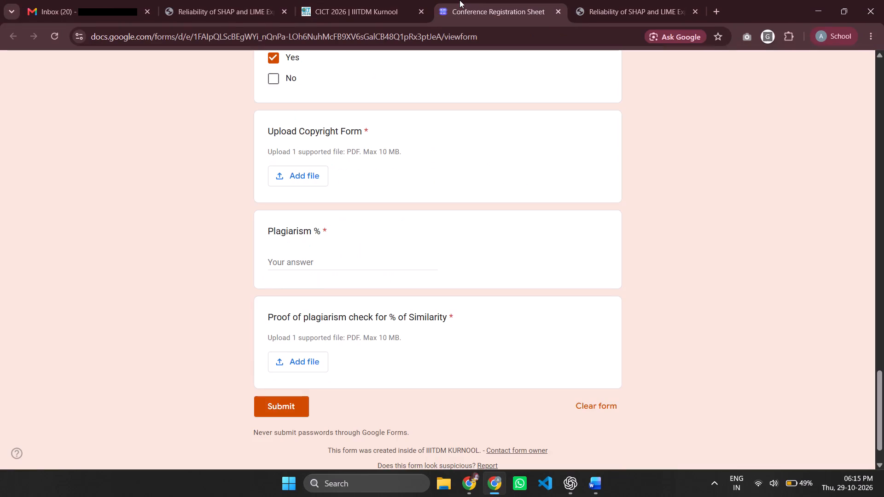
{"action": "left_click", "coordinate": [443, 31]}
{"action": "type", "text": "iiitk"}
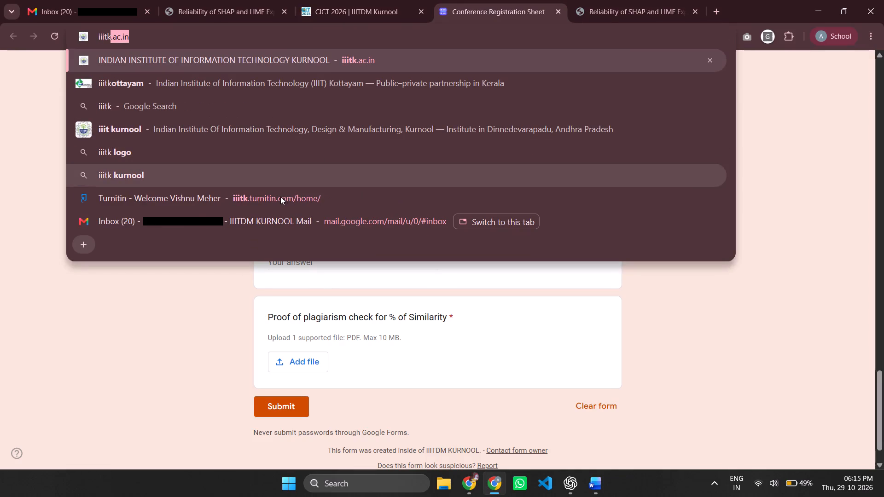
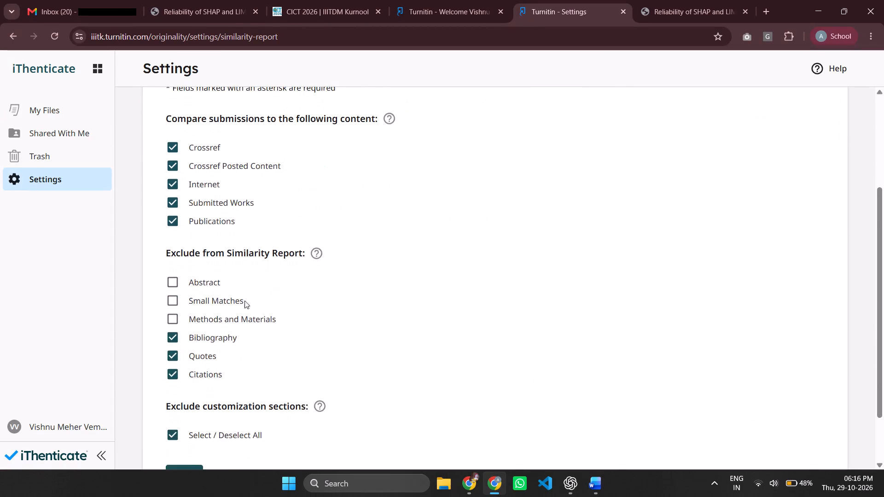
Stop excluding the bibliography from the similarity report and save the settings.
{"action": "scroll", "coordinate": [224, 340], "scroll_direction": "down", "scroll_amount": 1}
{"action": "left_click", "coordinate": [169, 276]}
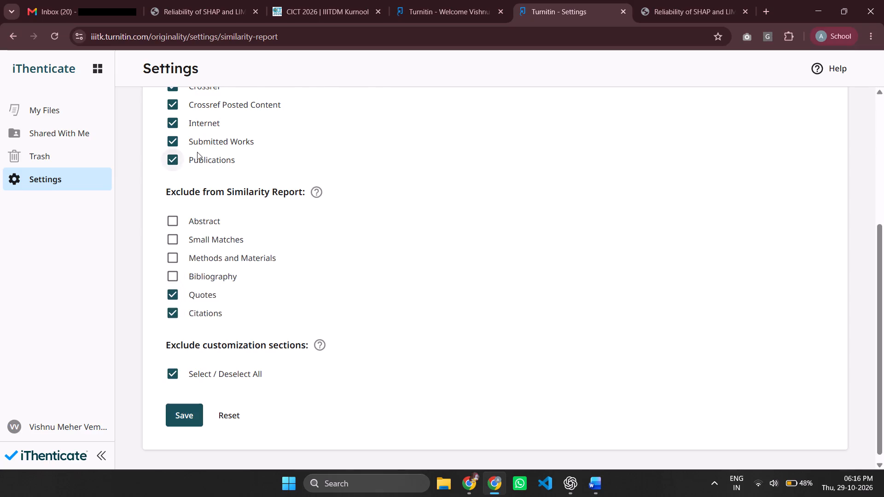
{"action": "scroll", "coordinate": [197, 152], "scroll_direction": "up", "scroll_amount": 1}
{"action": "scroll", "coordinate": [189, 269], "scroll_direction": "down", "scroll_amount": 3}
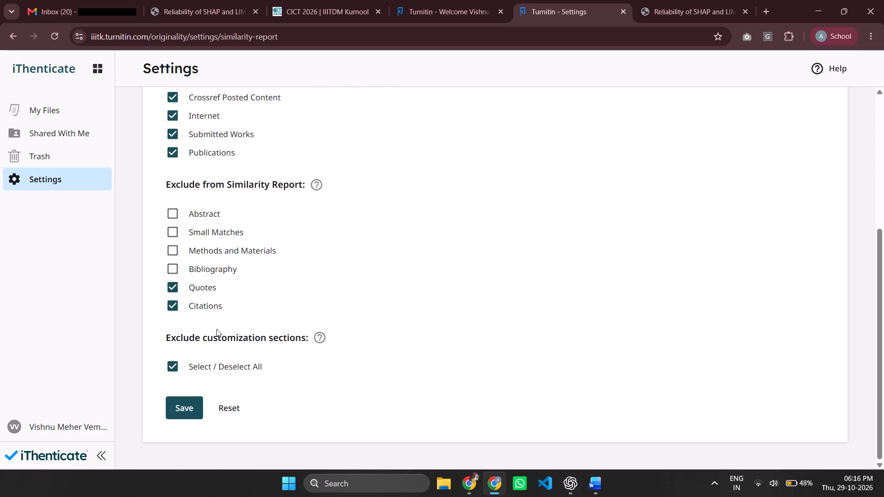
{"action": "left_click", "coordinate": [183, 412]}
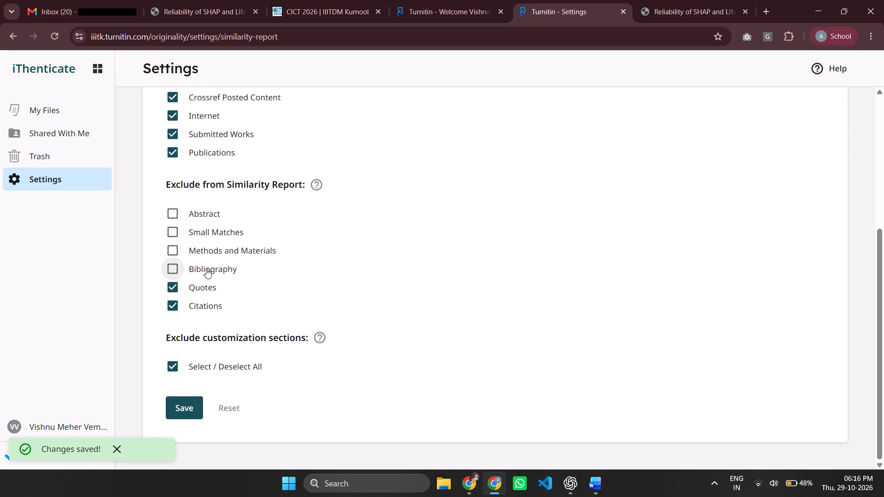
{"action": "scroll", "coordinate": [103, 225], "scroll_direction": "up", "scroll_amount": 1}
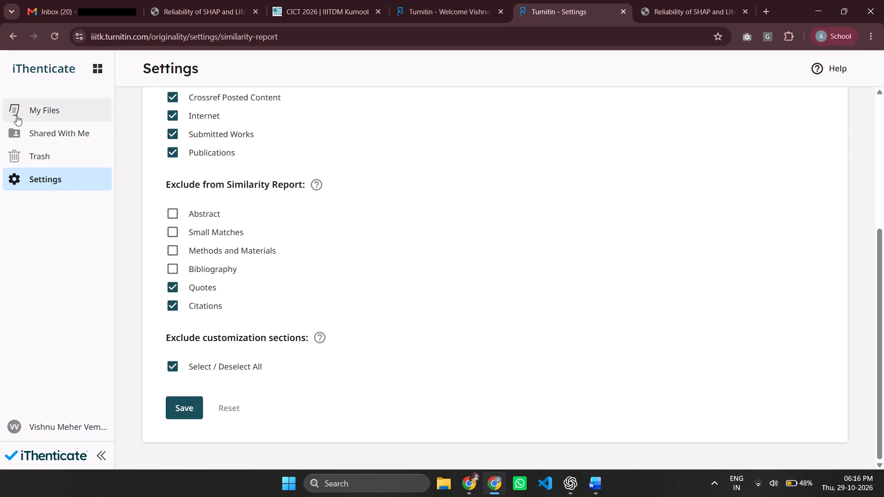
Go to My Files and choose CICT771.pdf from Downloads as the file to upload.
{"action": "left_click", "coordinate": [15, 112]}
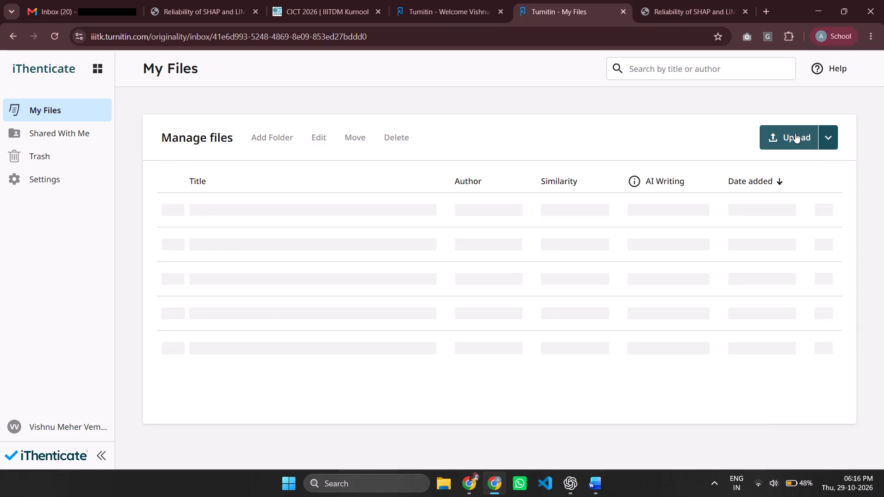
{"action": "left_click", "coordinate": [795, 133]}
{"action": "scroll", "coordinate": [490, 322], "scroll_direction": "down", "scroll_amount": 3}
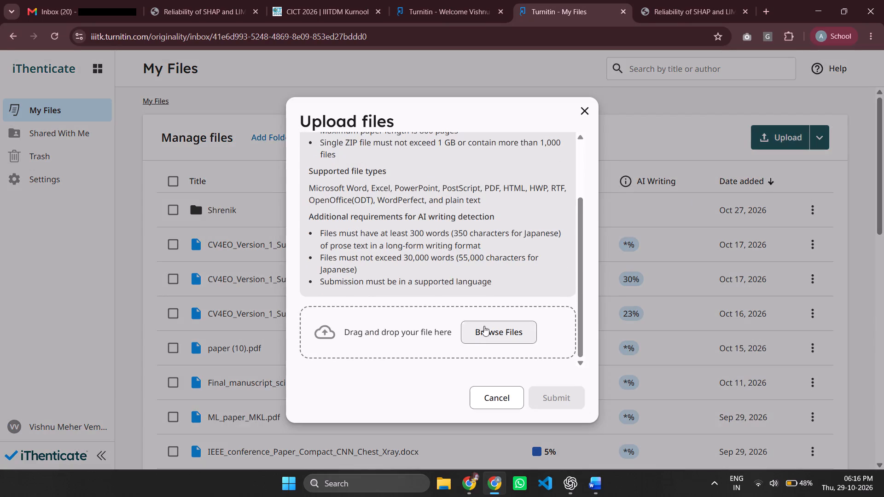
{"action": "left_click", "coordinate": [479, 332]}
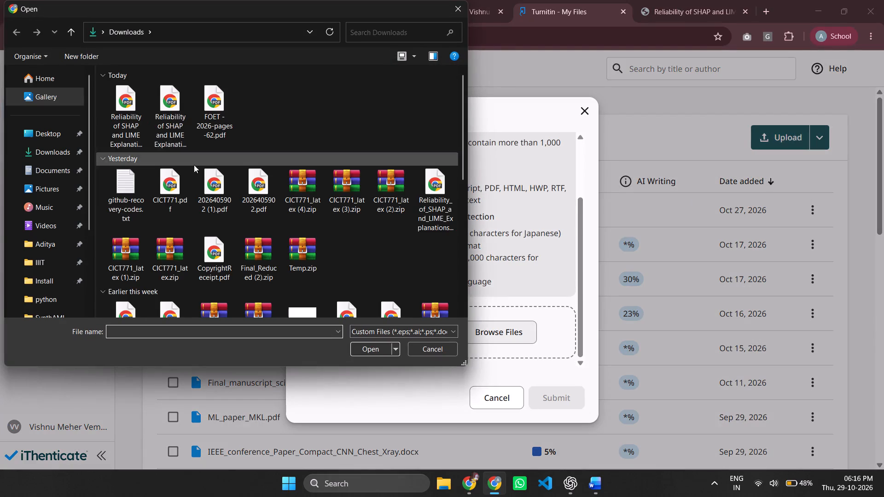
{"action": "double_click", "coordinate": [173, 175]}
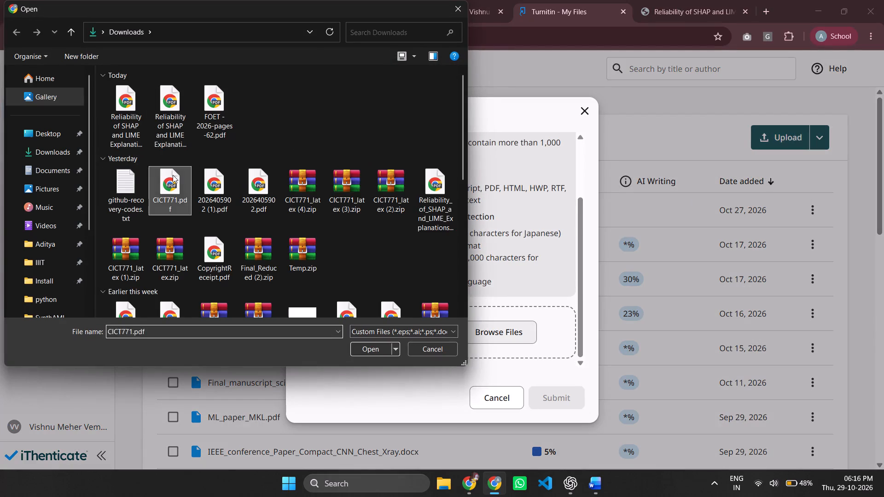
{"action": "scroll", "coordinate": [423, 308], "scroll_direction": "down", "scroll_amount": 2}
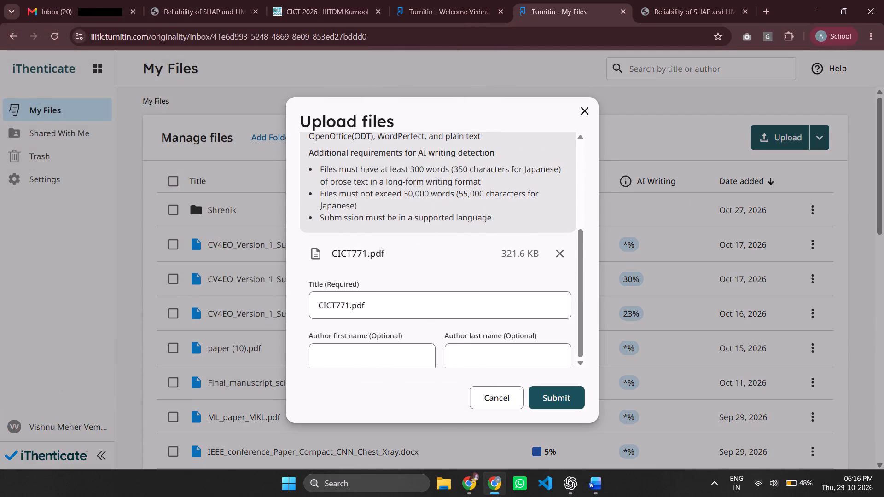
Enter the author's first and last names for CICT771.pdf and submit the upload.
{"action": "left_click", "coordinate": [378, 345]}
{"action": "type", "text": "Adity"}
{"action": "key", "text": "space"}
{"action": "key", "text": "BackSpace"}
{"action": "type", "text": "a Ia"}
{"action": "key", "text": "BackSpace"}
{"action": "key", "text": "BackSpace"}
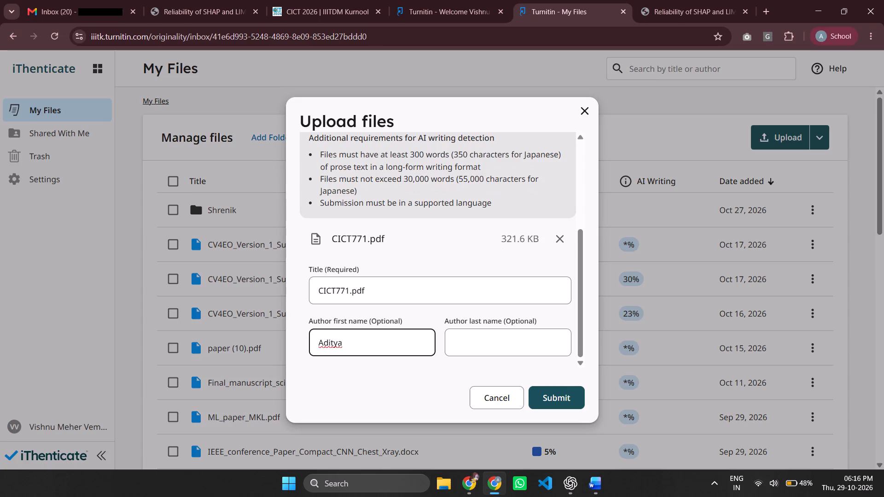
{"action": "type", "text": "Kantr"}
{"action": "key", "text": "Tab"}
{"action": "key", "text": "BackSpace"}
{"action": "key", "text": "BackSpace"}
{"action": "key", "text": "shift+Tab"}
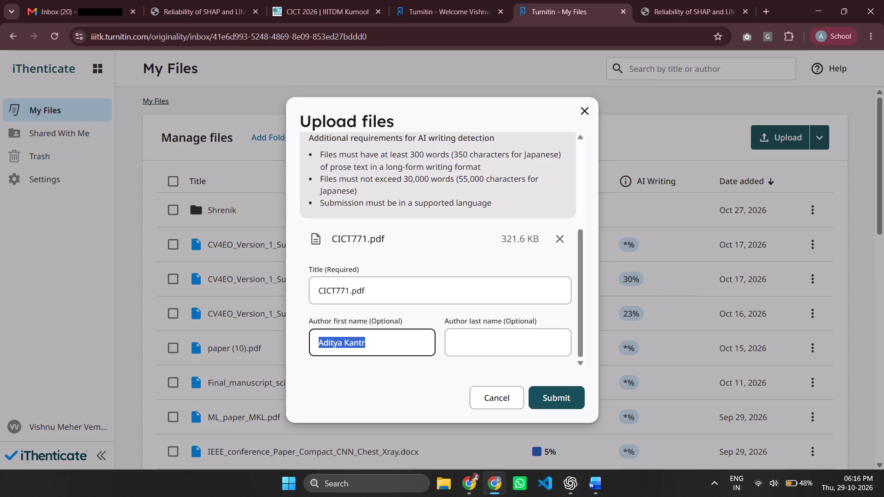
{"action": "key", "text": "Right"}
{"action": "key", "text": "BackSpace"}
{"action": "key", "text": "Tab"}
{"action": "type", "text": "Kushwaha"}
{"action": "left_click", "coordinate": [548, 399]}
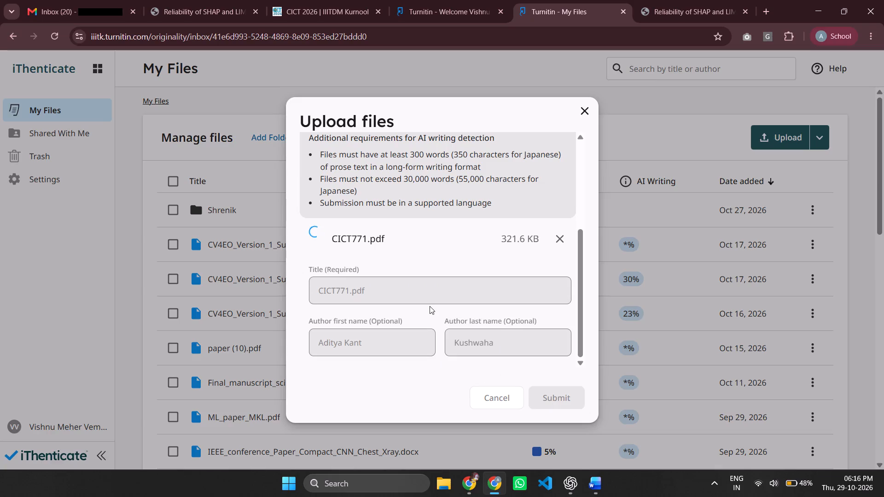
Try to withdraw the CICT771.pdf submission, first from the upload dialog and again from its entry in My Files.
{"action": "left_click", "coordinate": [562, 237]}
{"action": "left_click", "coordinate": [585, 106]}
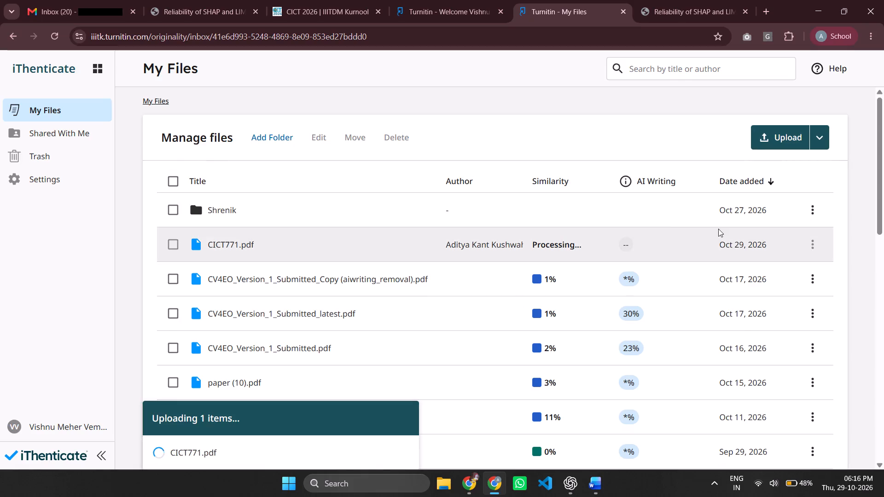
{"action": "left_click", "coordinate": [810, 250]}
Start another upload and choose CICT771.pdf from Downloads again.
{"action": "left_click", "coordinate": [777, 139]}
{"action": "scroll", "coordinate": [498, 311], "scroll_direction": "down", "scroll_amount": 3}
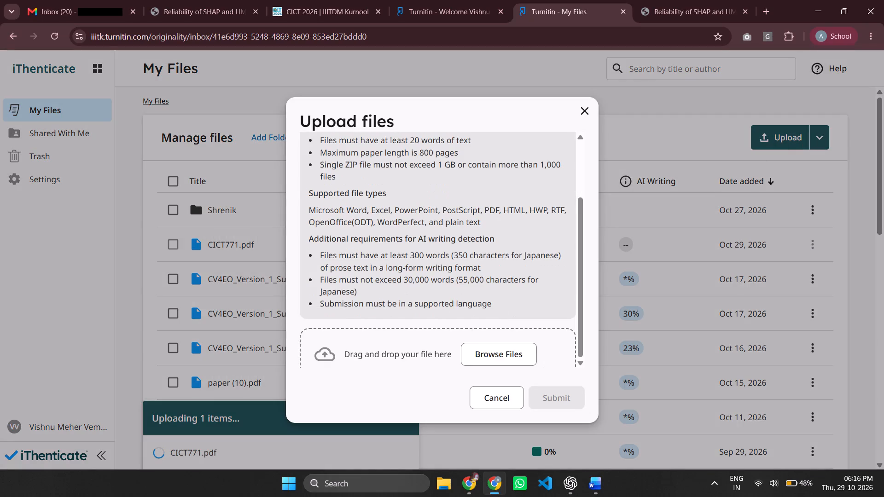
{"action": "left_click", "coordinate": [493, 336]}
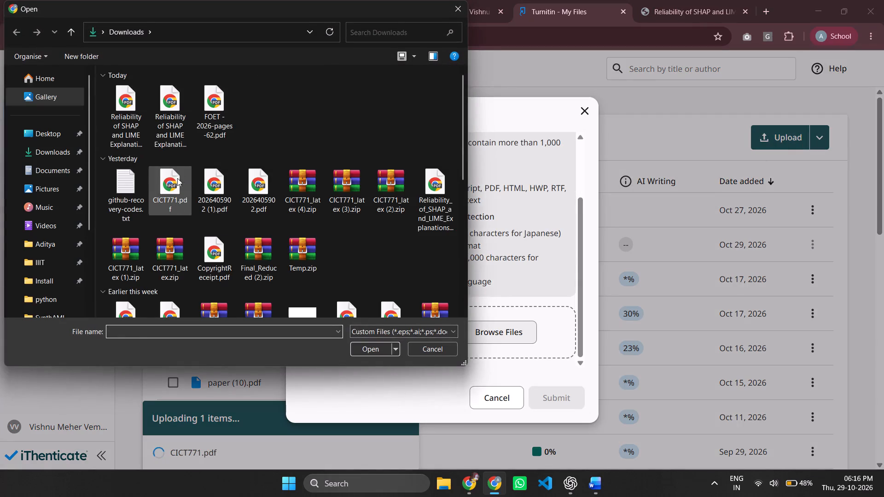
{"action": "double_click", "coordinate": [164, 177]}
{"action": "scroll", "coordinate": [366, 254], "scroll_direction": "down", "scroll_amount": 3}
Set the upload's title to "Reliability of SHAP and LIME Explanations for AML Alert Classification under Class Imbalance and Controlled Feature Correlation".
{"action": "left_click", "coordinate": [372, 281]}
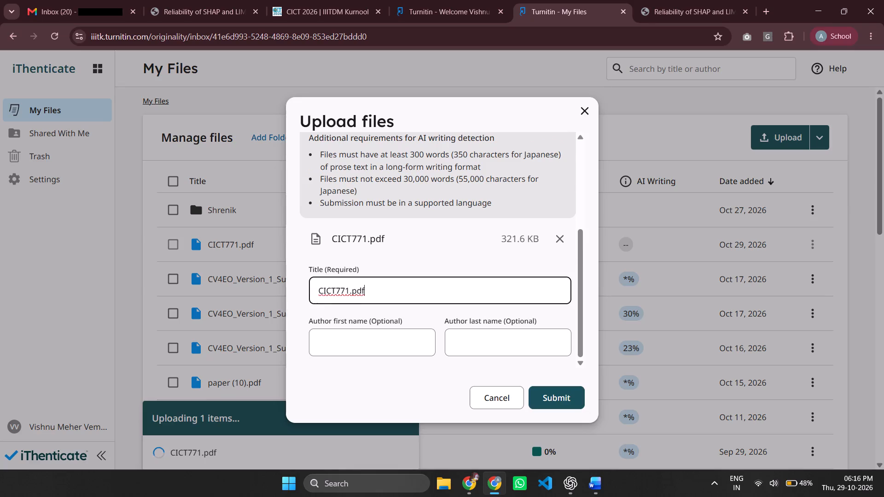
{"action": "key", "text": "ctrl+a"}
{"action": "key", "text": "super+v"}
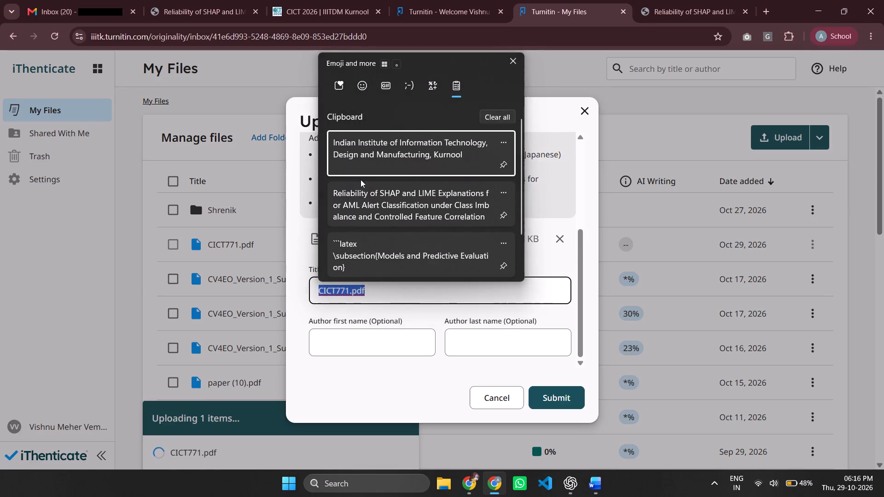
{"action": "left_click", "coordinate": [366, 199]}
{"action": "key", "text": "ctrl+v"}
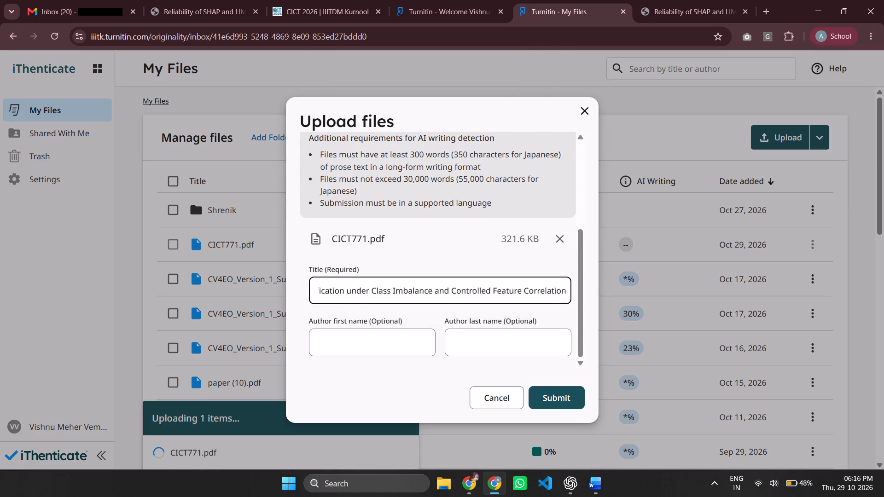
Enter the author's first and last names for the retitled paper and submit the upload.
{"action": "left_click", "coordinate": [351, 332]}
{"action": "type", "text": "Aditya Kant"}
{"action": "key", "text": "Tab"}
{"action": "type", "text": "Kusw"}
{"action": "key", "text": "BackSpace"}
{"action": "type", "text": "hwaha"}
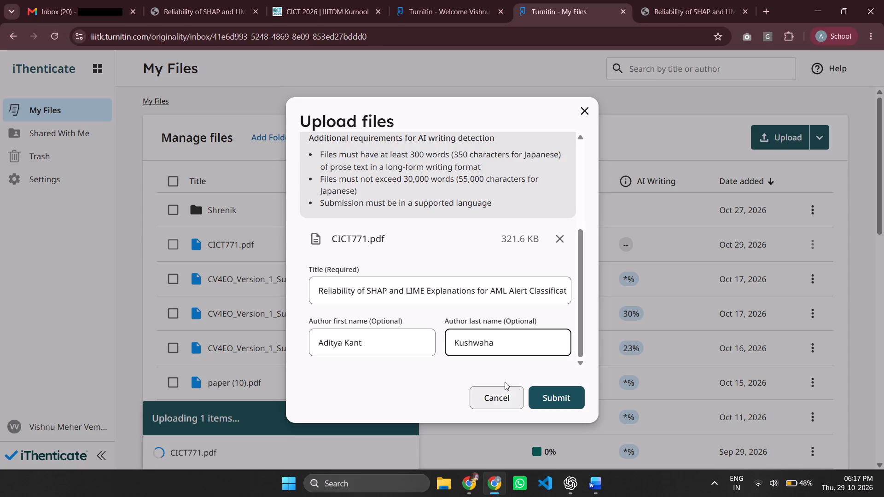
{"action": "left_click", "coordinate": [544, 391]}
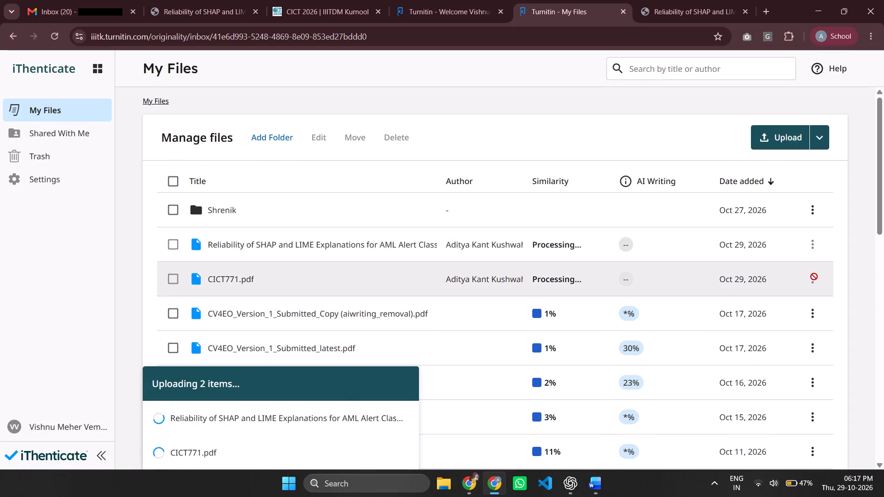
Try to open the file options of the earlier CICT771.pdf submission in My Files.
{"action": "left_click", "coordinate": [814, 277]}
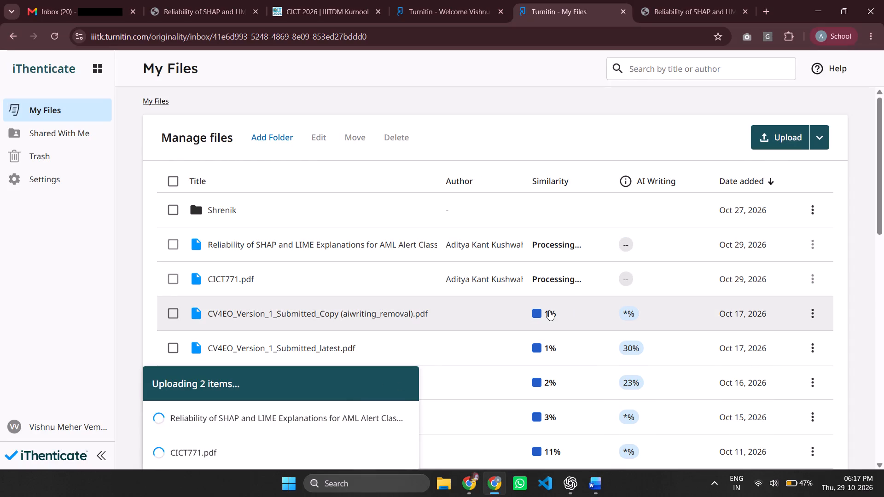
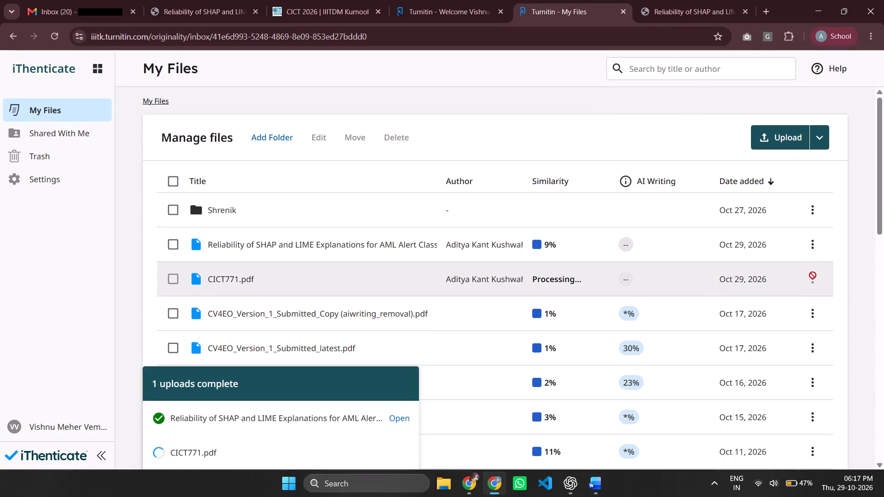
Open the similarity report of the completed SHAP and LIME paper upload.
{"action": "left_click", "coordinate": [811, 241]}
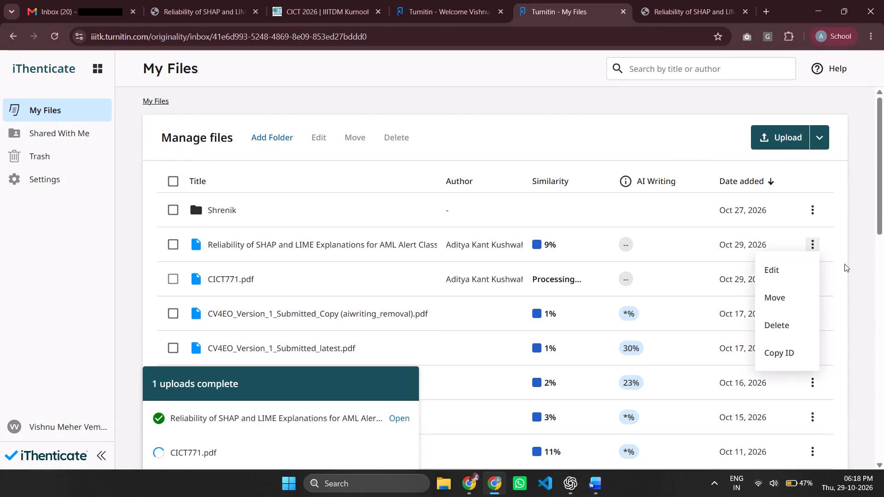
{"action": "left_click", "coordinate": [844, 264]}
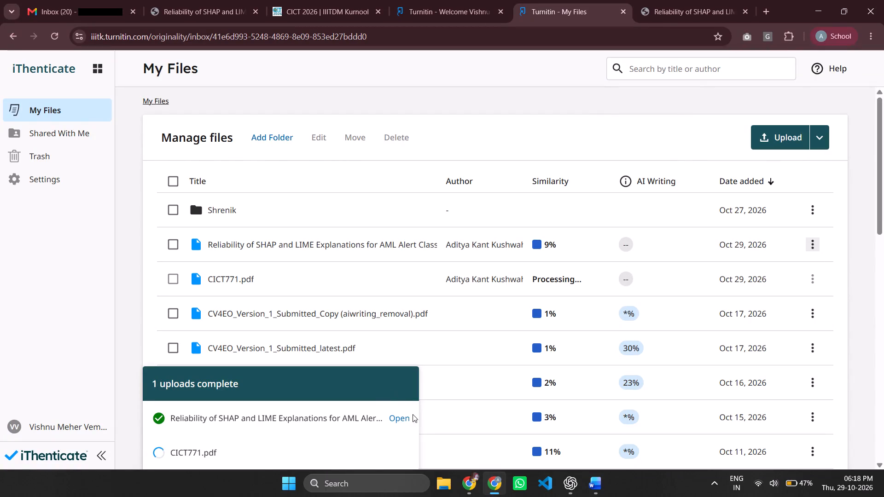
{"action": "left_click", "coordinate": [400, 420]}
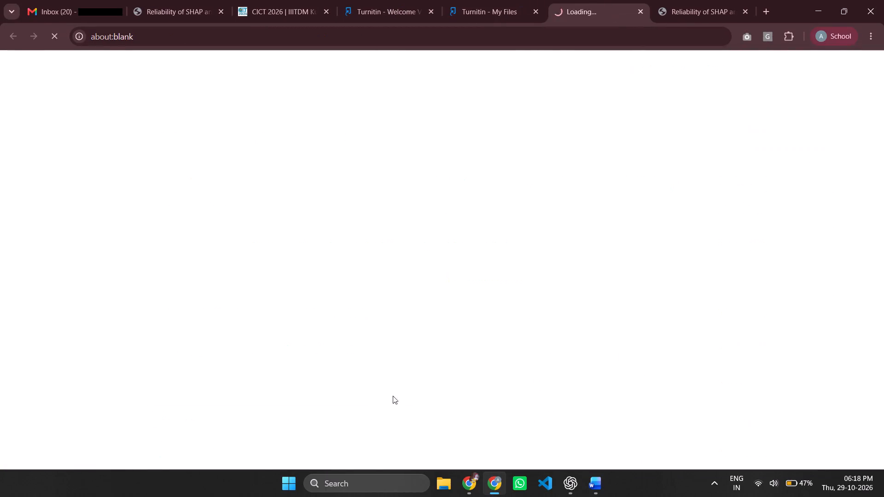
{"action": "left_click", "coordinate": [489, 1]}
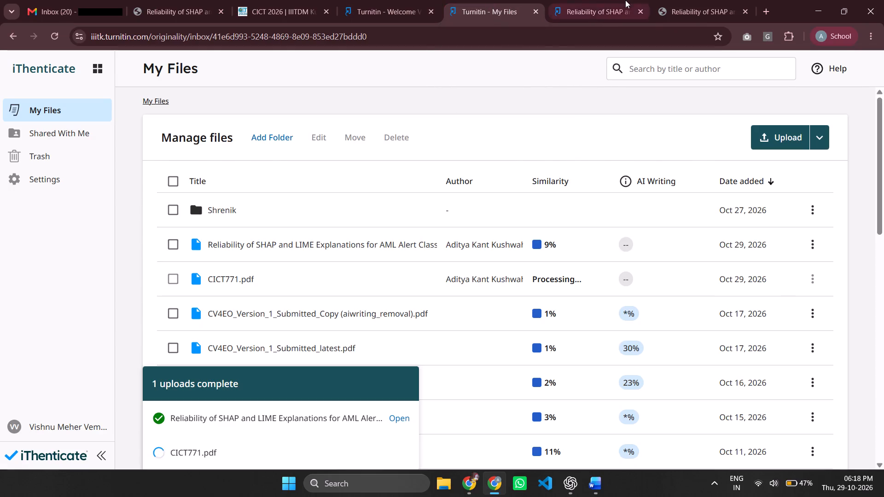
{"action": "left_click", "coordinate": [623, 0]}
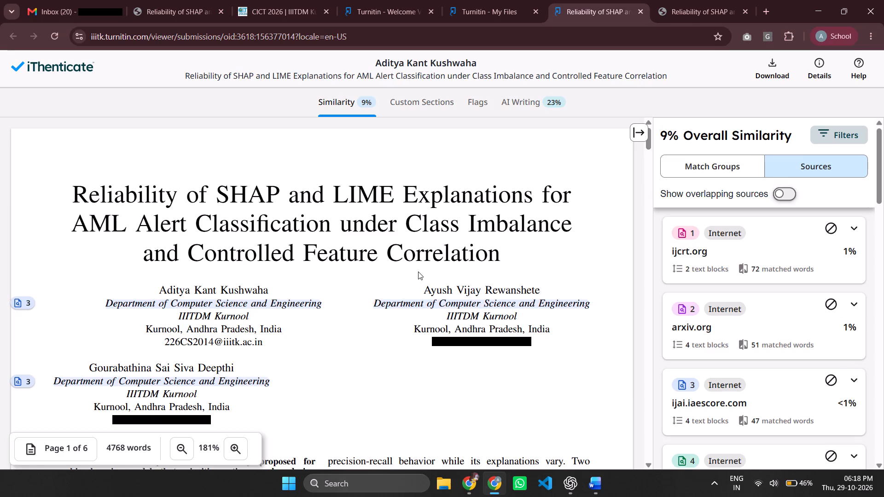
Read through the similarity report from the title page to the references, examining the highlighted matches.
{"action": "scroll", "coordinate": [631, 363], "scroll_direction": "down", "scroll_amount": 1}
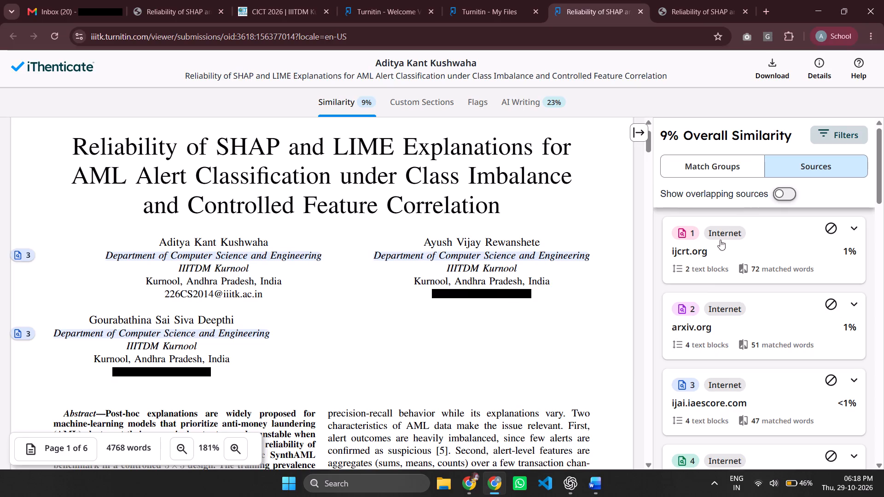
{"action": "scroll", "coordinate": [443, 354], "scroll_direction": "down", "scroll_amount": 3}
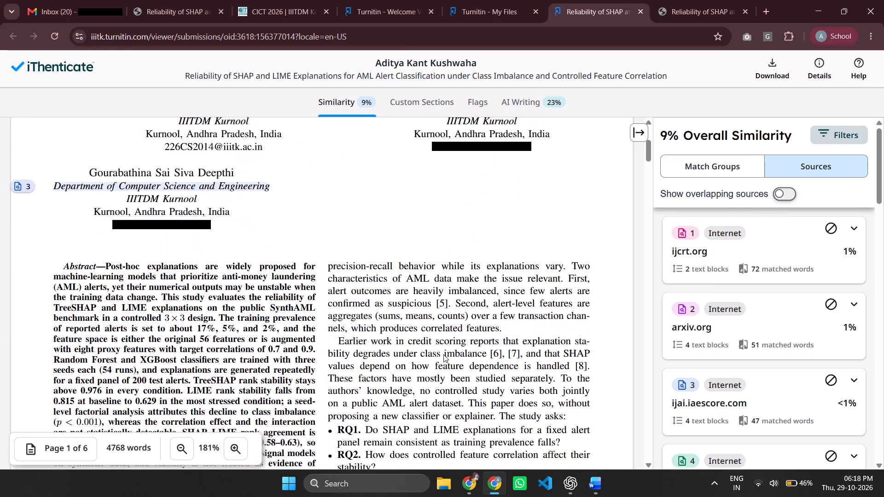
{"action": "scroll", "coordinate": [255, 335], "scroll_direction": "down", "scroll_amount": 8}
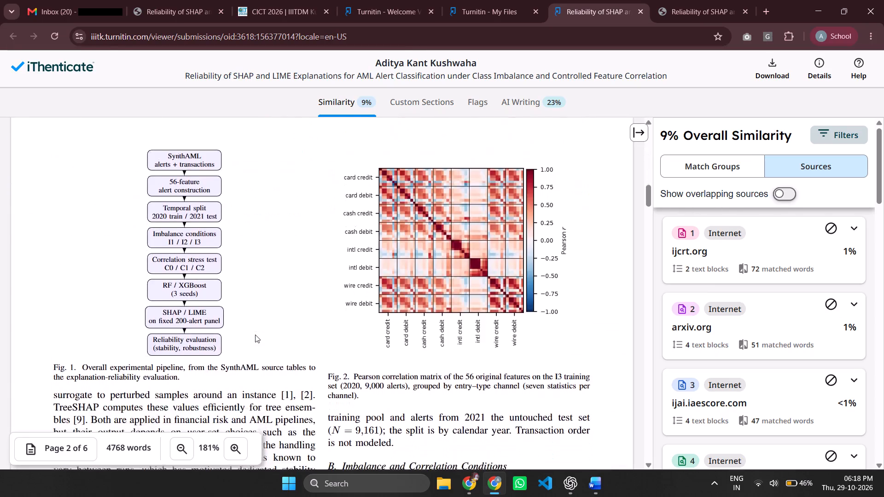
{"action": "scroll", "coordinate": [255, 335], "scroll_direction": "down", "scroll_amount": 4}
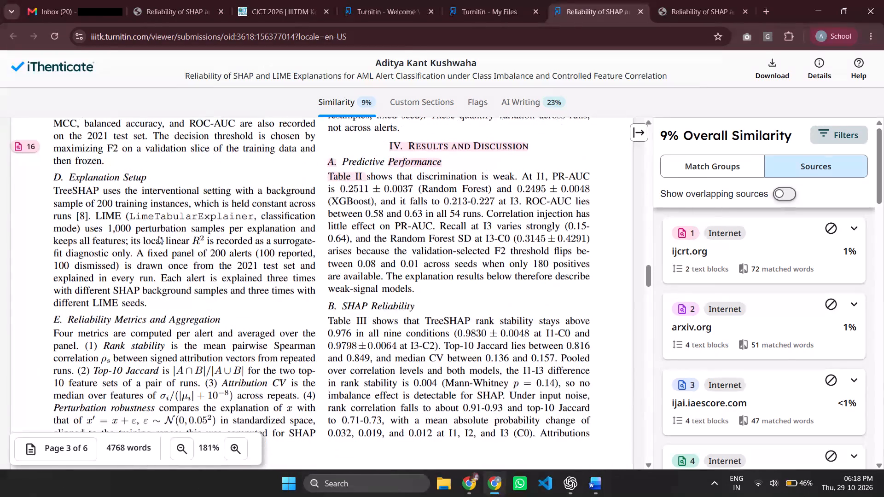
{"action": "scroll", "coordinate": [153, 240], "scroll_direction": "down", "scroll_amount": 9}
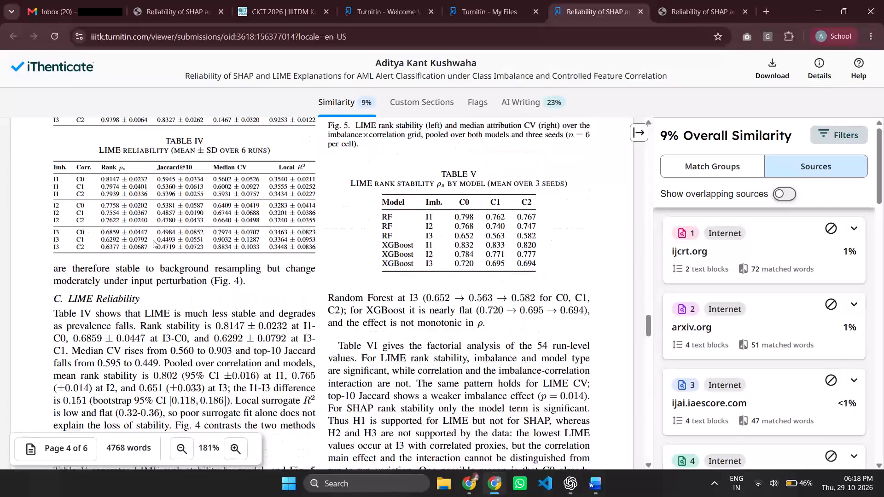
{"action": "scroll", "coordinate": [153, 240], "scroll_direction": "down", "scroll_amount": 3}
{"action": "scroll", "coordinate": [197, 304], "scroll_direction": "down", "scroll_amount": 4}
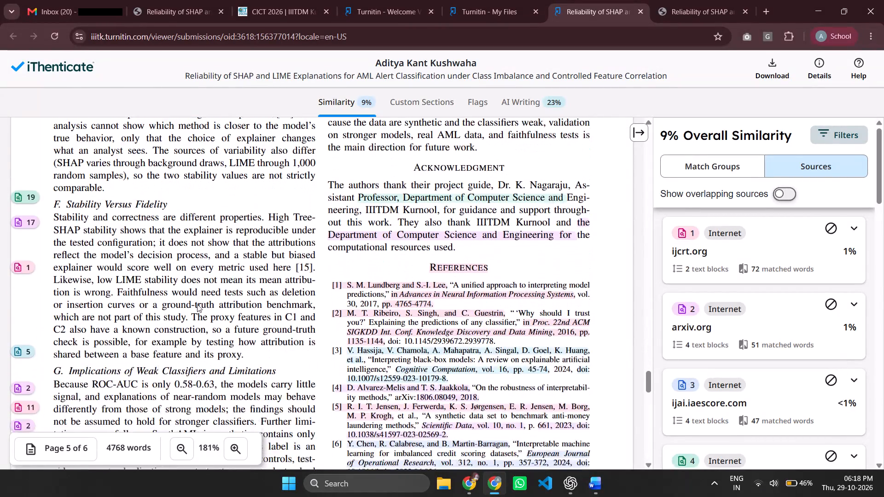
{"action": "scroll", "coordinate": [364, 297], "scroll_direction": "down", "scroll_amount": 1}
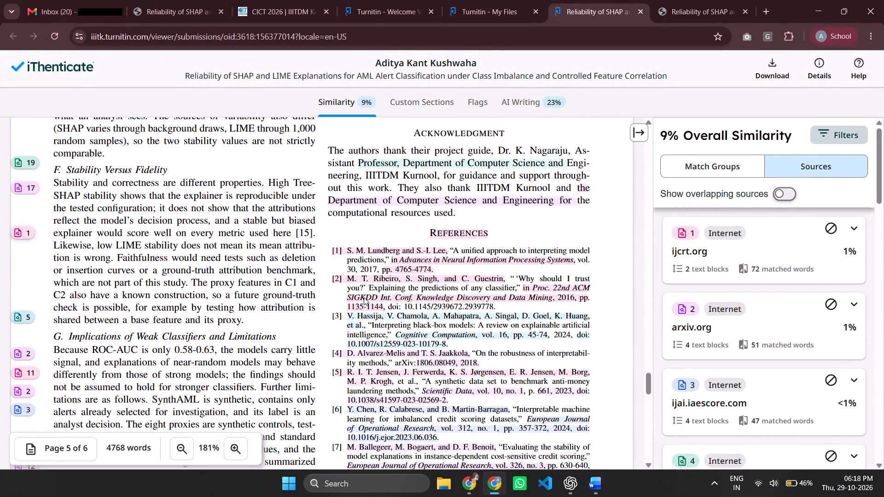
{"action": "scroll", "coordinate": [401, 348], "scroll_direction": "down", "scroll_amount": 5}
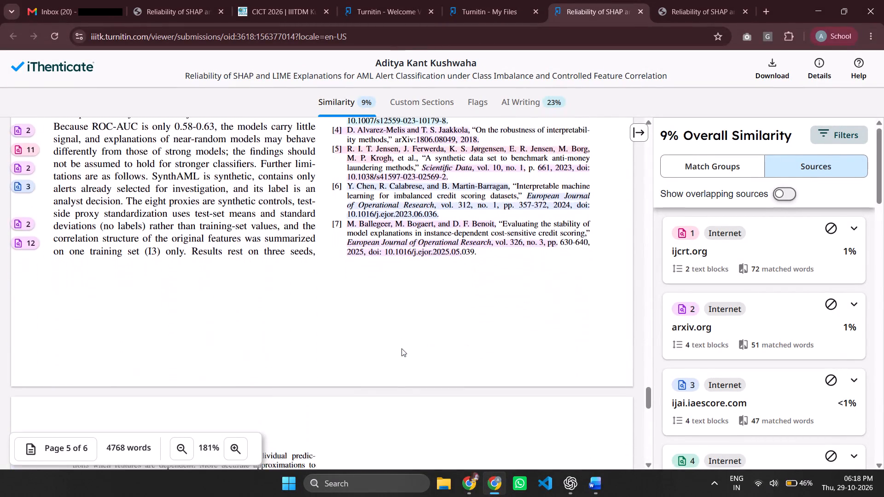
{"action": "scroll", "coordinate": [401, 348], "scroll_direction": "down", "scroll_amount": 2}
{"action": "scroll", "coordinate": [211, 321], "scroll_direction": "down", "scroll_amount": 3}
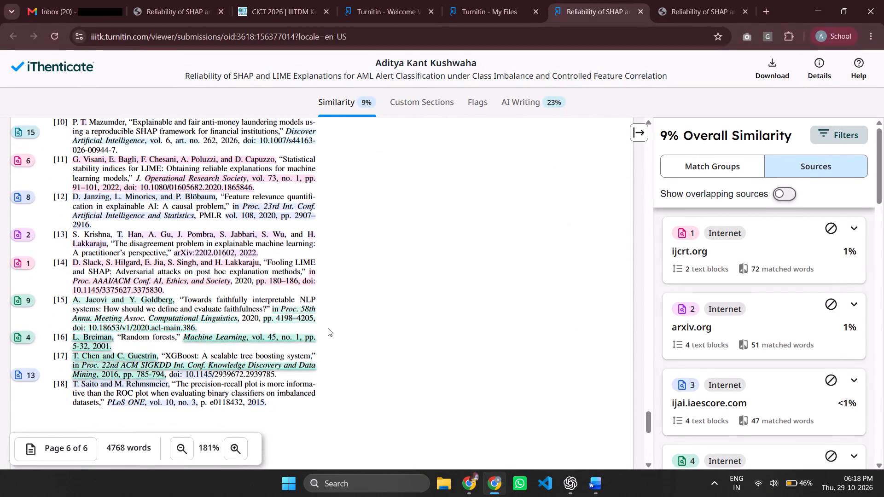
{"action": "scroll", "coordinate": [328, 328], "scroll_direction": "up", "scroll_amount": 6}
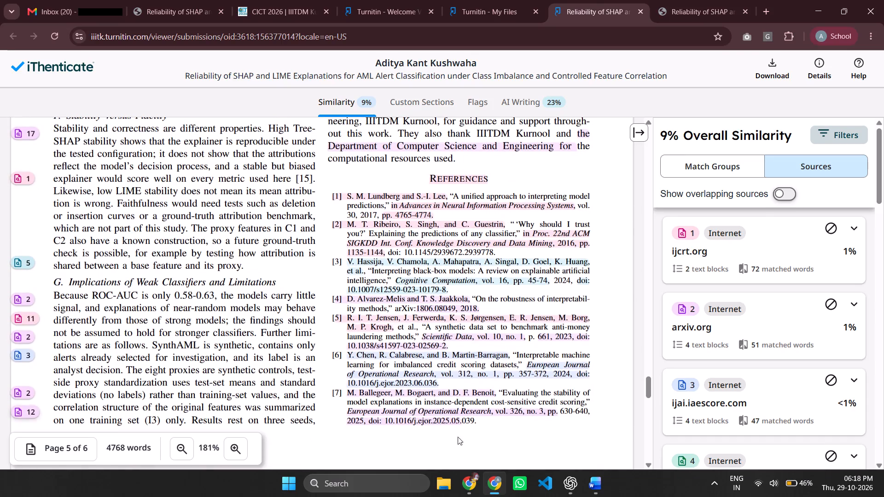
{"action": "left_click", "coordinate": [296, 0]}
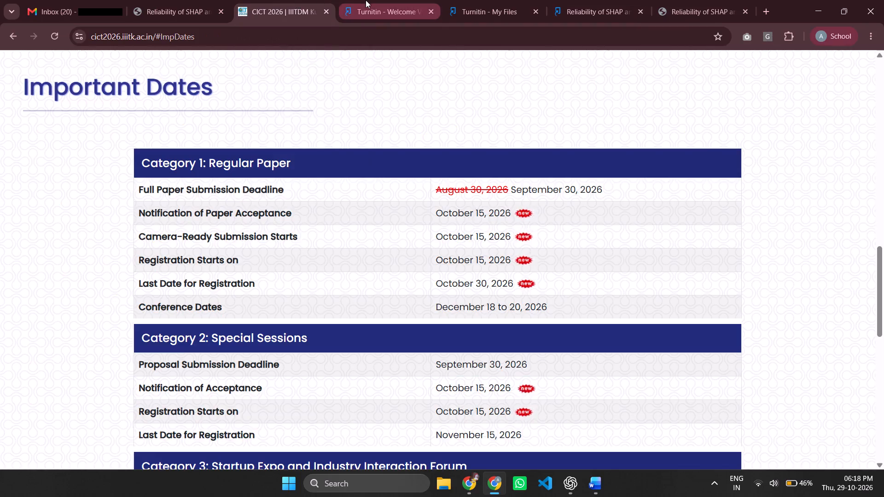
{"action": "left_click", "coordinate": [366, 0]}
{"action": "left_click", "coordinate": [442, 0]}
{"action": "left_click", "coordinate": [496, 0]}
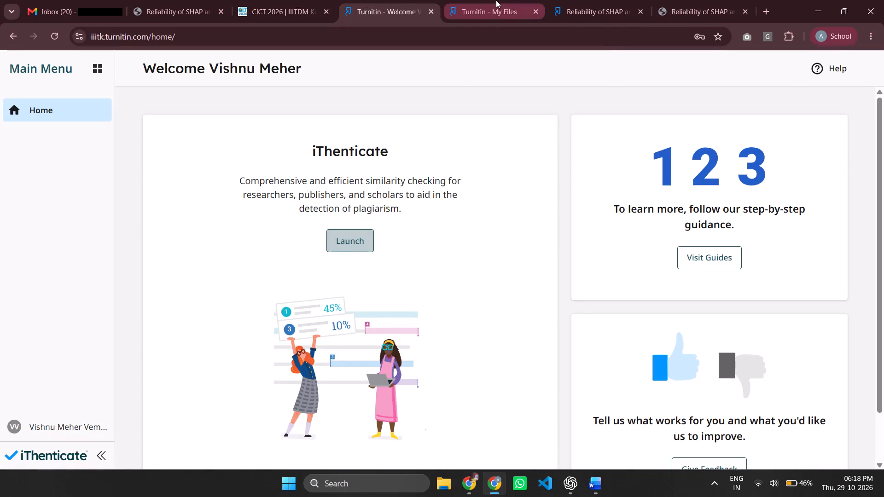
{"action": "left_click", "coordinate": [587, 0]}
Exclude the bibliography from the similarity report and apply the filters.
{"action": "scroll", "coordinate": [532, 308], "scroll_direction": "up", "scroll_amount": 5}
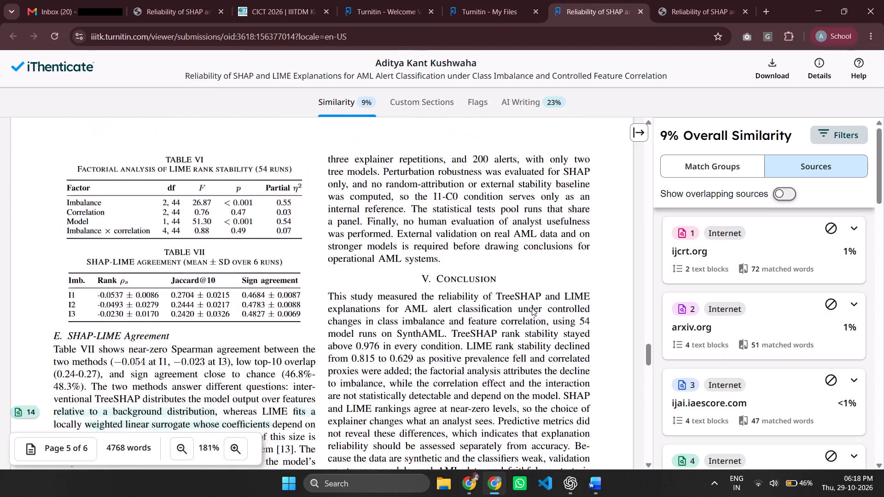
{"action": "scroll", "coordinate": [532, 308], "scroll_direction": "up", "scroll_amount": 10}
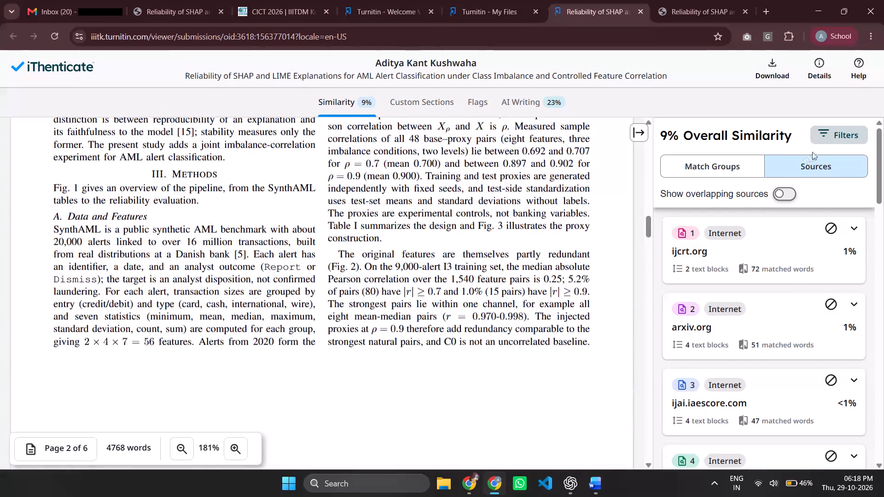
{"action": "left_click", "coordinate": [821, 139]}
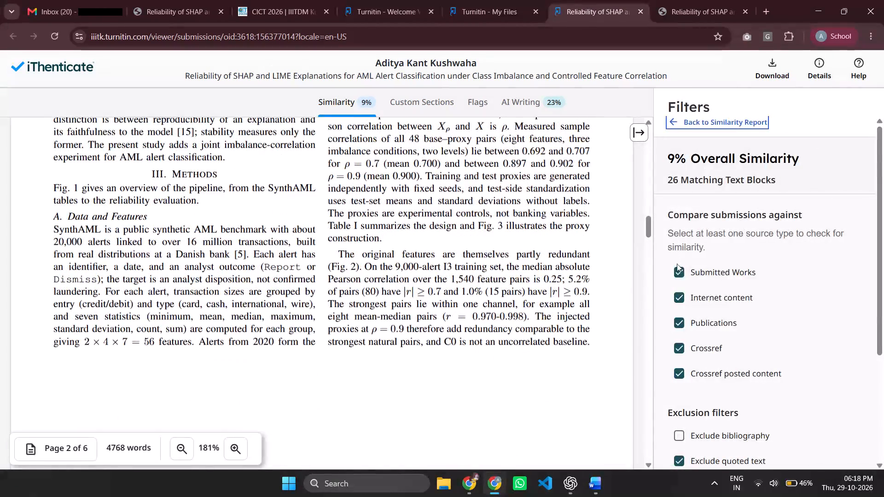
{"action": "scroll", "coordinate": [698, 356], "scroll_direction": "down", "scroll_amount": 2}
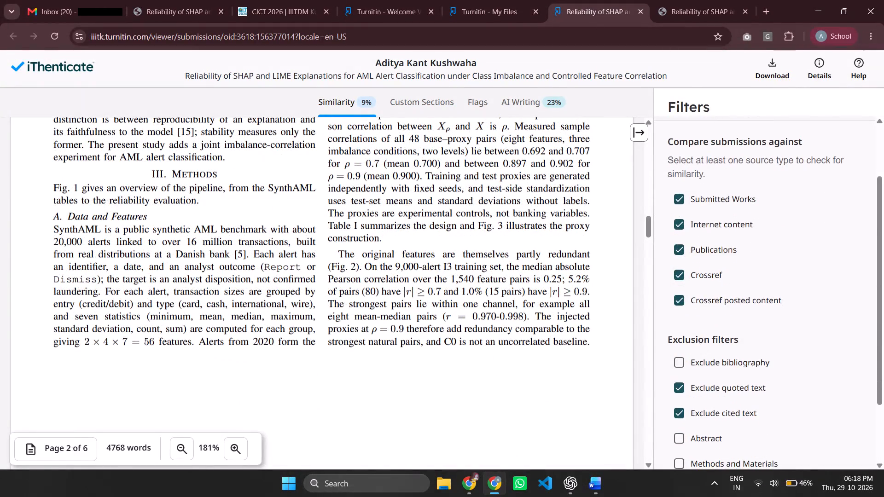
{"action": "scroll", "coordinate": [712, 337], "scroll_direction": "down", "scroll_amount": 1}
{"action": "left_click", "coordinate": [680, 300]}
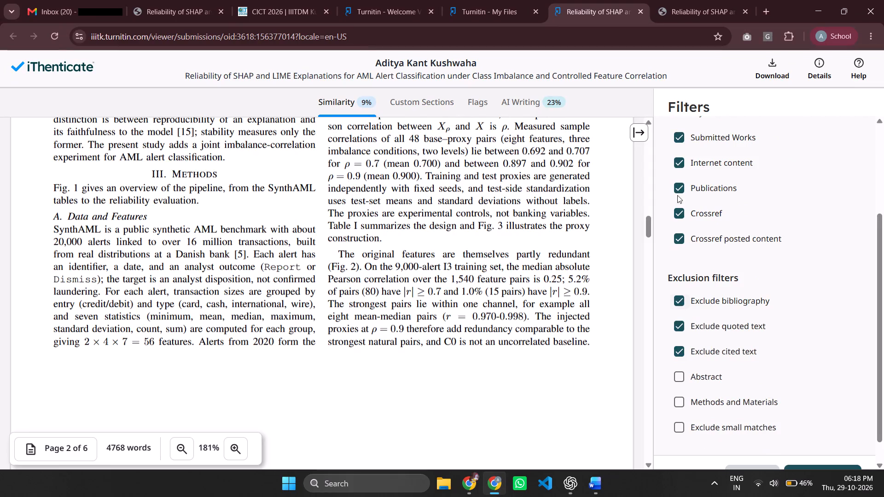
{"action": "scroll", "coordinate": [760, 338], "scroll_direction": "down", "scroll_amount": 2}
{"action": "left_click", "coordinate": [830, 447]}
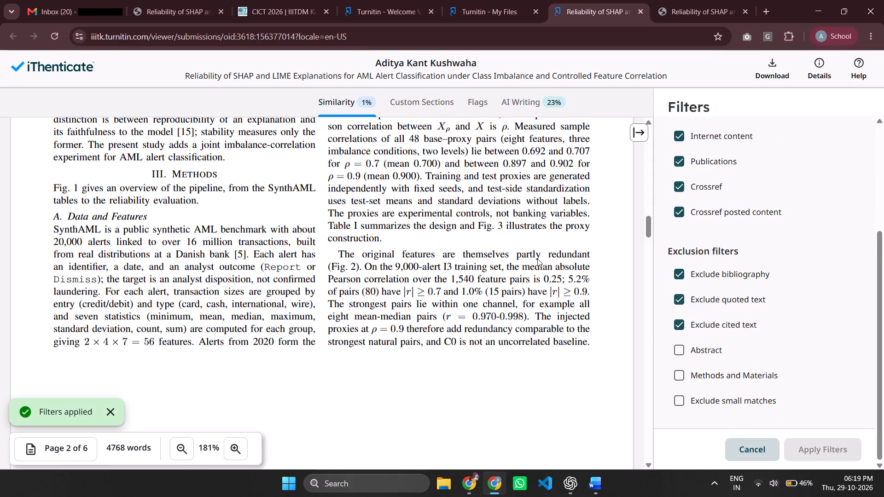
Turn off the bibliography, quoted text and cited text exclusions in the similarity report and apply the filters.
{"action": "scroll", "coordinate": [494, 318], "scroll_direction": "up", "scroll_amount": 5}
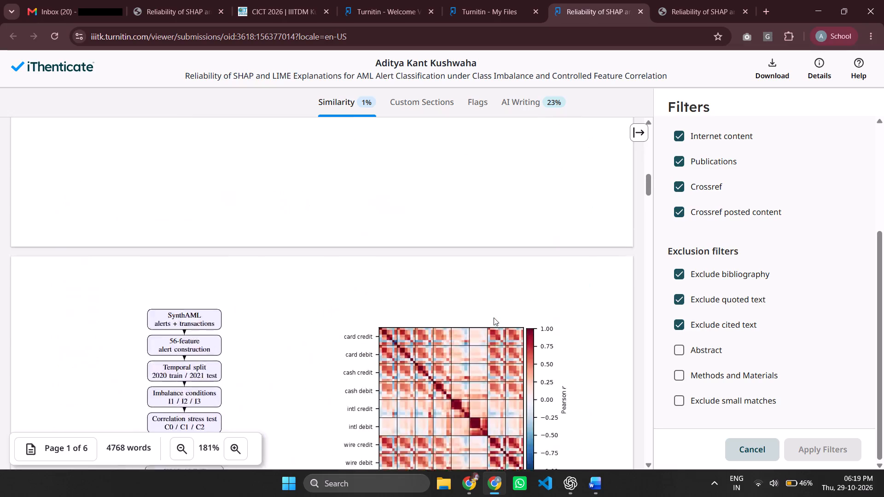
{"action": "scroll", "coordinate": [494, 318], "scroll_direction": "up", "scroll_amount": 4}
{"action": "left_click", "coordinate": [635, 134]}
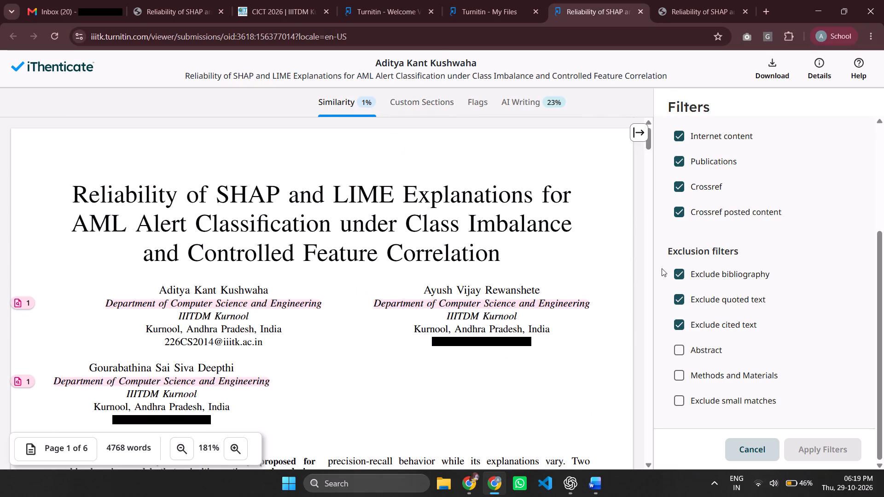
{"action": "left_click", "coordinate": [679, 277]}
{"action": "left_click", "coordinate": [680, 305]}
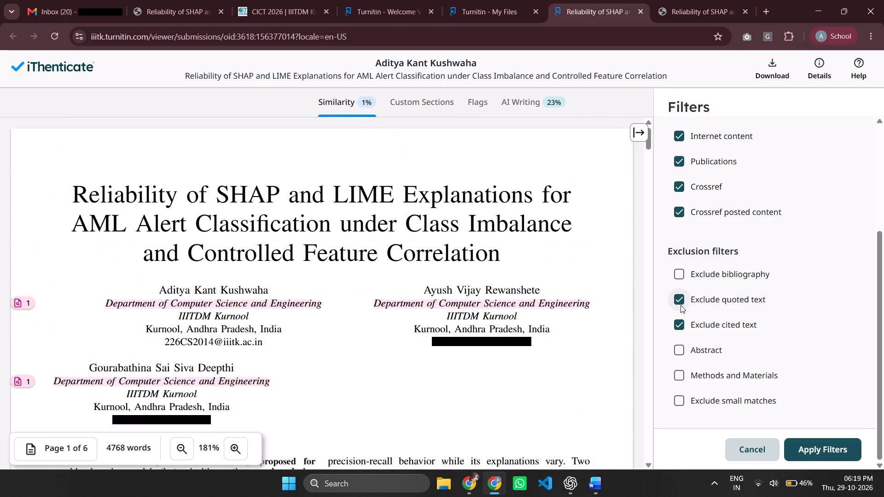
{"action": "left_click", "coordinate": [680, 323]}
{"action": "left_click", "coordinate": [803, 446]}
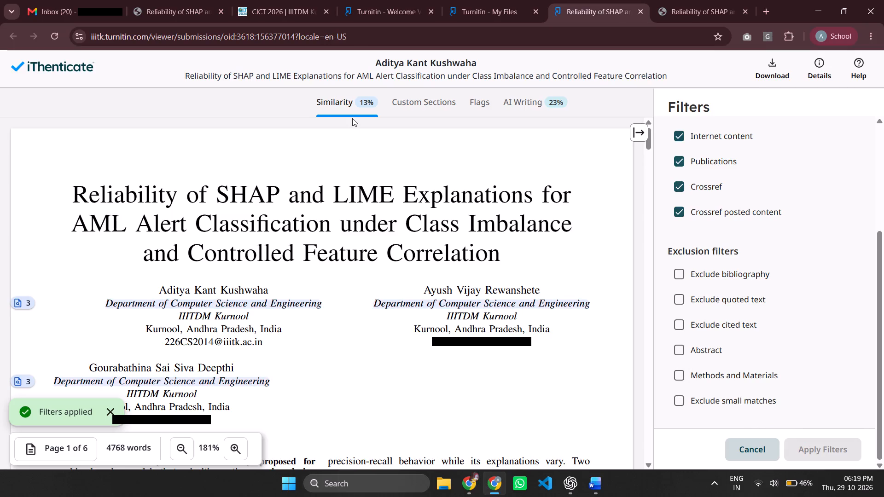
Read through all pages of the unfiltered report to examine which passages and references are matched.
{"action": "scroll", "coordinate": [432, 339], "scroll_direction": "down", "scroll_amount": 3}
{"action": "scroll", "coordinate": [258, 348], "scroll_direction": "down", "scroll_amount": 4}
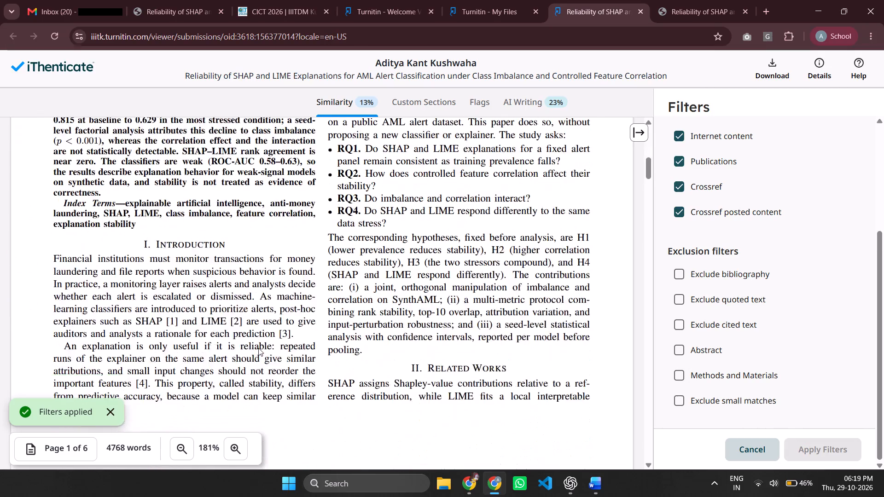
{"action": "scroll", "coordinate": [258, 348], "scroll_direction": "down", "scroll_amount": 6}
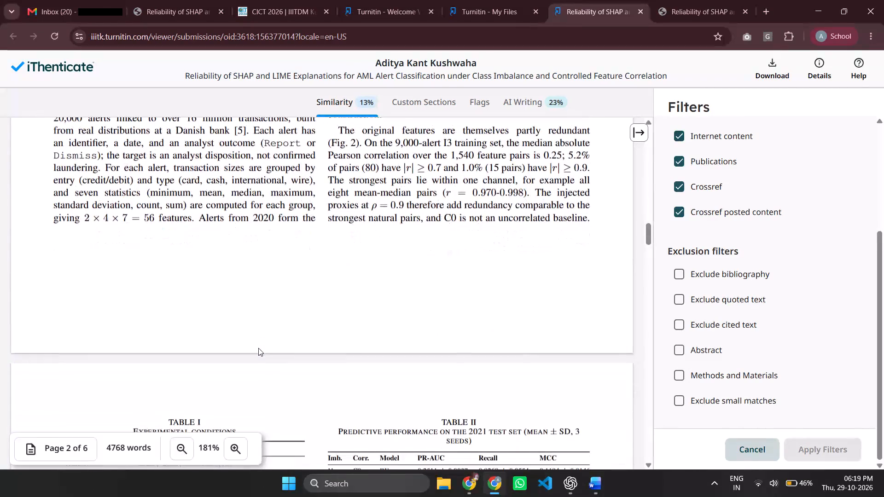
{"action": "scroll", "coordinate": [258, 348], "scroll_direction": "down", "scroll_amount": 5}
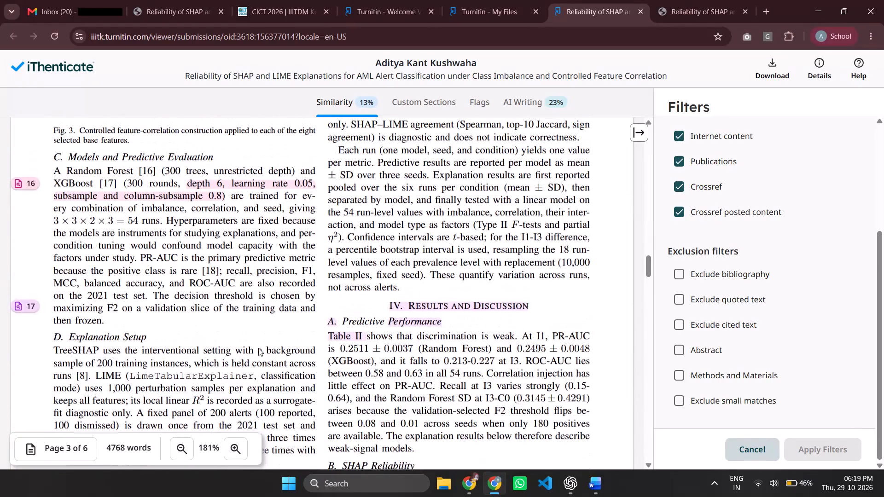
{"action": "scroll", "coordinate": [258, 348], "scroll_direction": "down", "scroll_amount": 8}
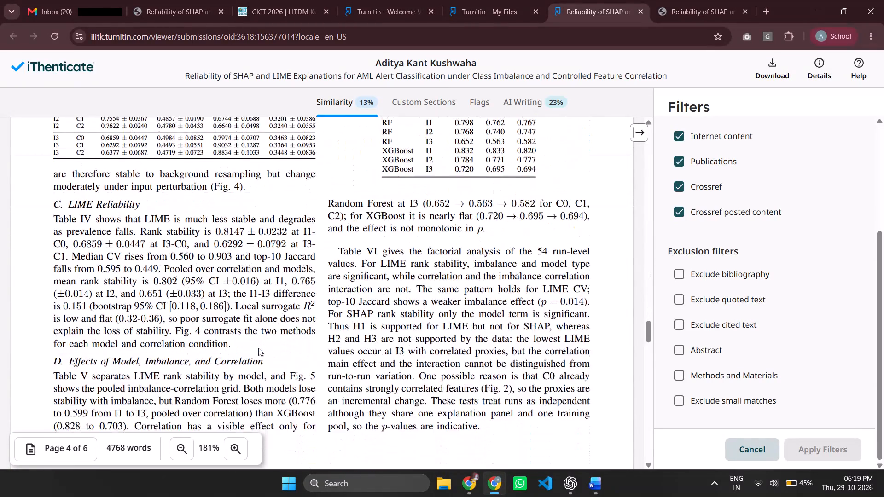
{"action": "scroll", "coordinate": [258, 348], "scroll_direction": "down", "scroll_amount": 8}
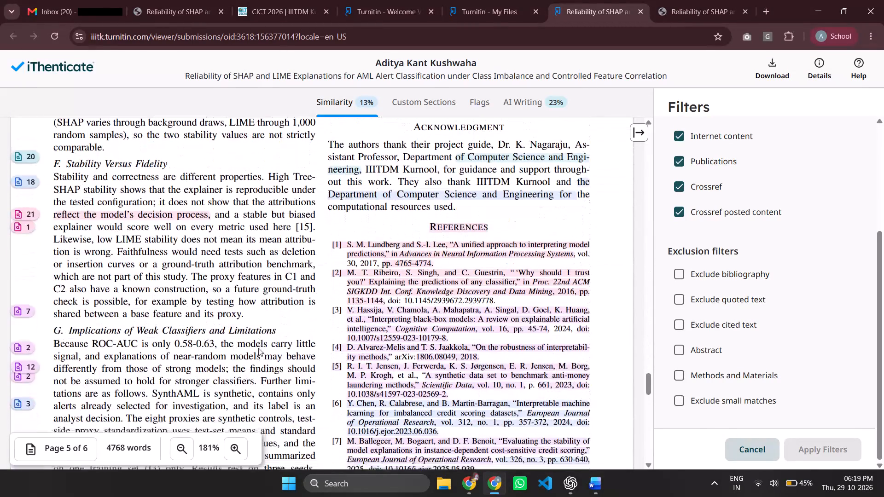
{"action": "scroll", "coordinate": [258, 348], "scroll_direction": "down", "scroll_amount": 3}
{"action": "scroll", "coordinate": [297, 348], "scroll_direction": "down", "scroll_amount": 1}
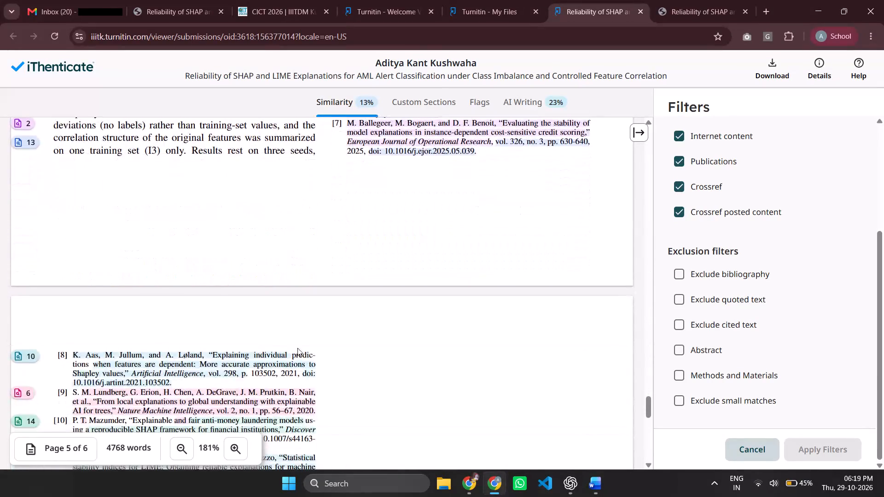
{"action": "scroll", "coordinate": [297, 348], "scroll_direction": "down", "scroll_amount": 1}
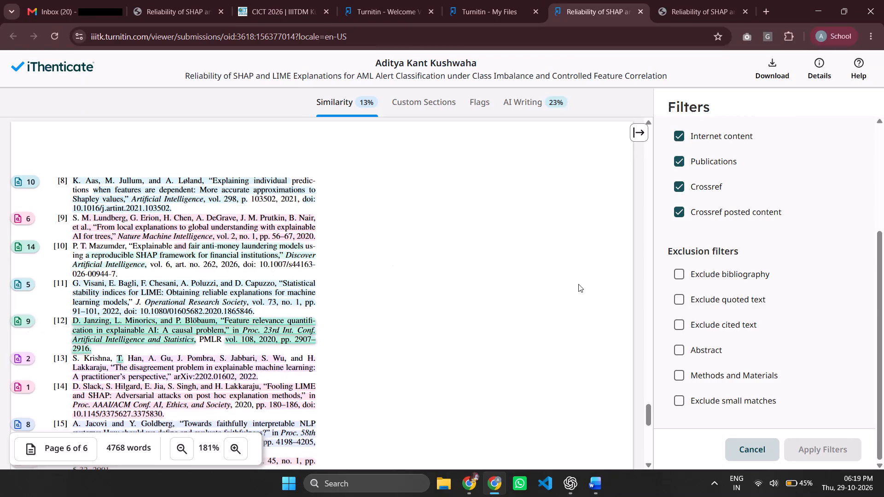
Turn on the quoted text and cited text exclusions in the similarity report's filters.
{"action": "left_click", "coordinate": [686, 302]}
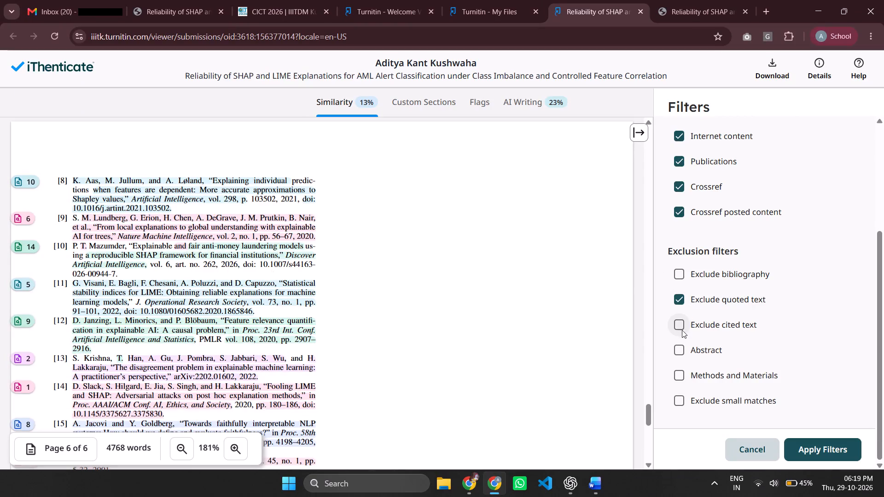
{"action": "left_click", "coordinate": [682, 332]}
{"action": "scroll", "coordinate": [421, 293], "scroll_direction": "up", "scroll_amount": 17}
{"action": "scroll", "coordinate": [421, 293], "scroll_direction": "up", "scroll_amount": 6}
{"action": "scroll", "coordinate": [264, 343], "scroll_direction": "down", "scroll_amount": 4}
{"action": "scroll", "coordinate": [264, 343], "scroll_direction": "up", "scroll_amount": 1}
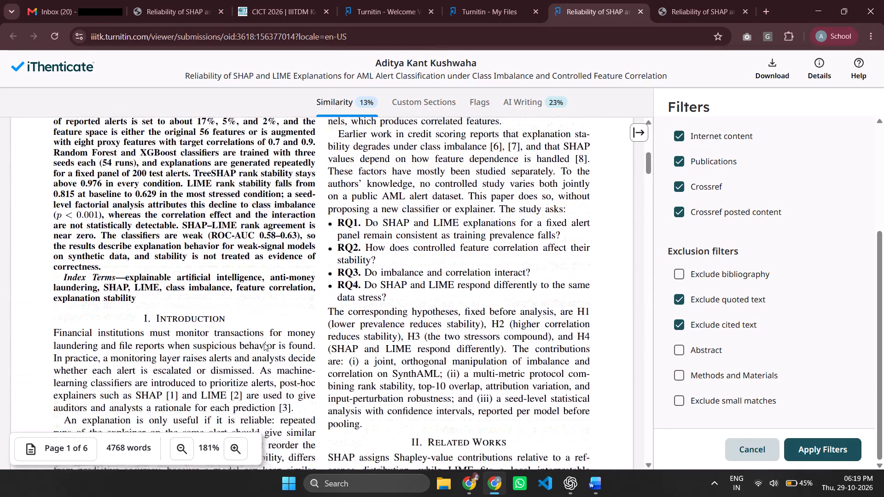
{"action": "scroll", "coordinate": [264, 343], "scroll_direction": "up", "scroll_amount": 1}
{"action": "scroll", "coordinate": [550, 335], "scroll_direction": "up", "scroll_amount": 2}
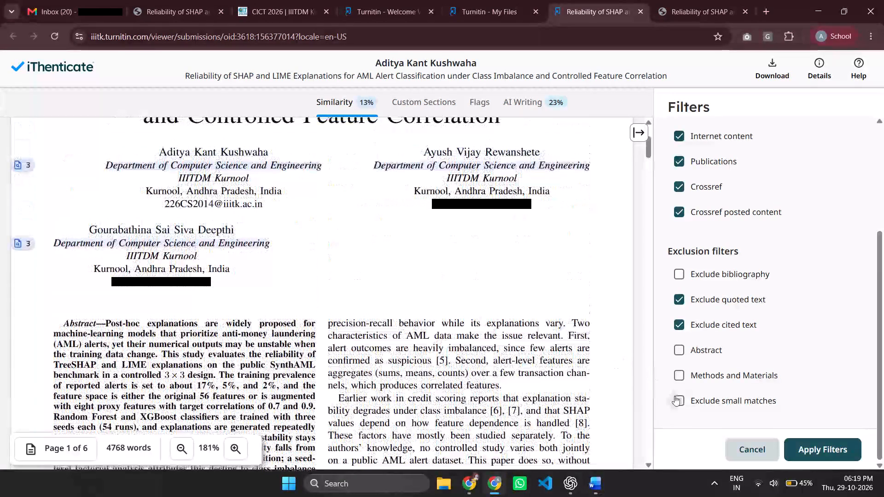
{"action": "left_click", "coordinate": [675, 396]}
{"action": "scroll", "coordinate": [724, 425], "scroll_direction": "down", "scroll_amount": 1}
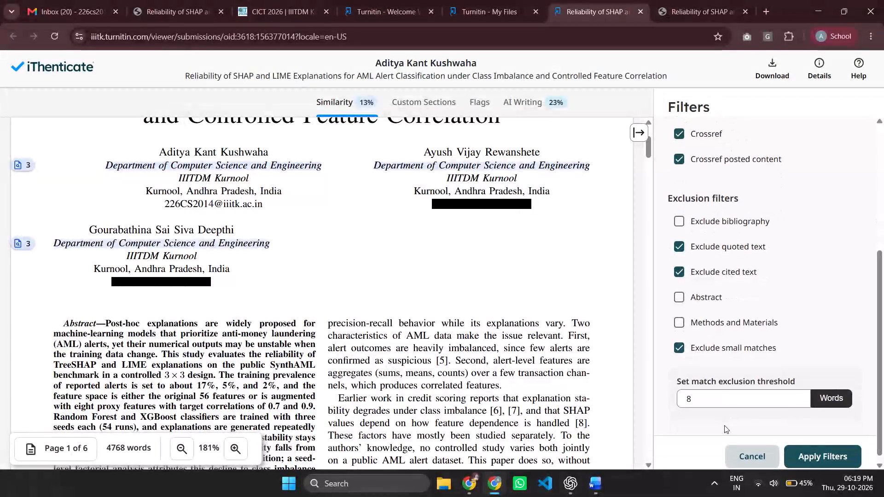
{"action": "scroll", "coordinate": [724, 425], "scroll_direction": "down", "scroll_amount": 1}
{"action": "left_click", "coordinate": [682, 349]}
Apply the quoted text and cited text exclusions to the similarity report.
{"action": "scroll", "coordinate": [707, 344], "scroll_direction": "up", "scroll_amount": 2}
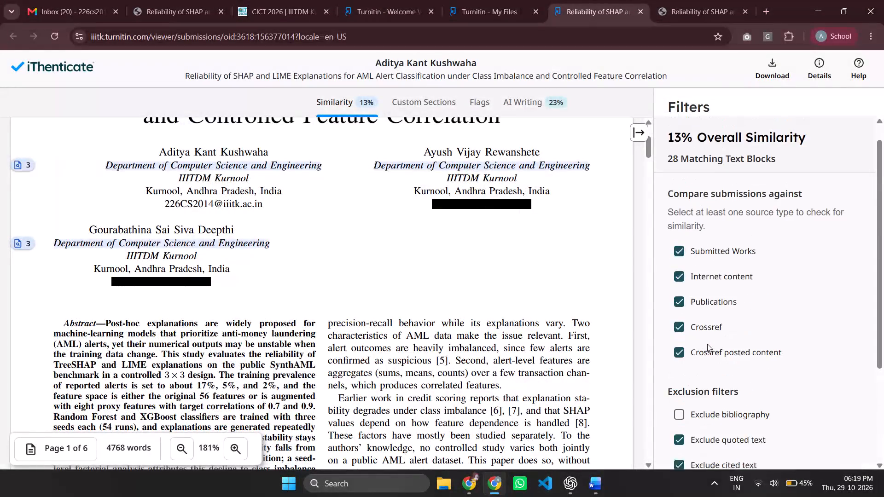
{"action": "scroll", "coordinate": [710, 296], "scroll_direction": "down", "scroll_amount": 3}
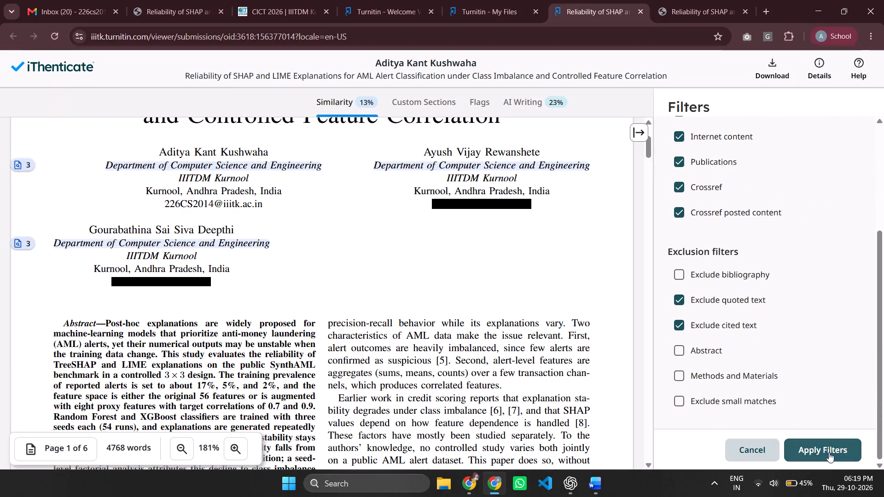
{"action": "left_click", "coordinate": [829, 452]}
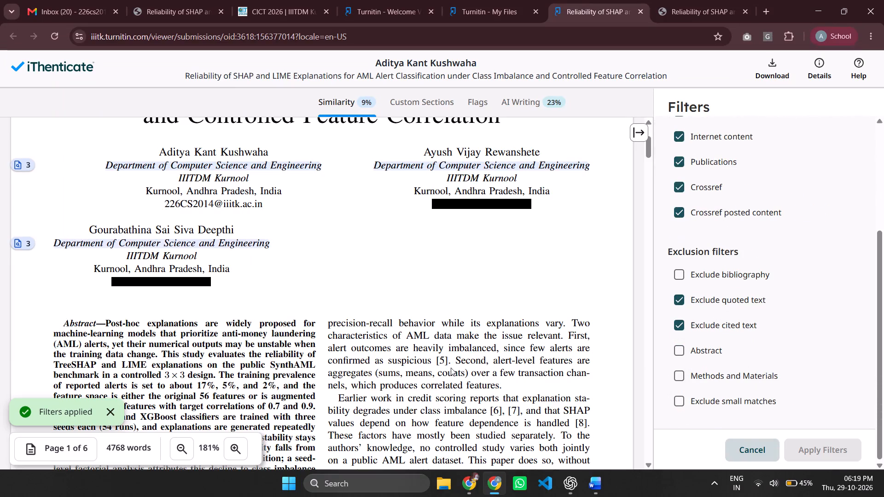
Look through the filtered report from the title page towards the references to examine the remaining highlighted matches.
{"action": "scroll", "coordinate": [307, 344], "scroll_direction": "down", "scroll_amount": 1}
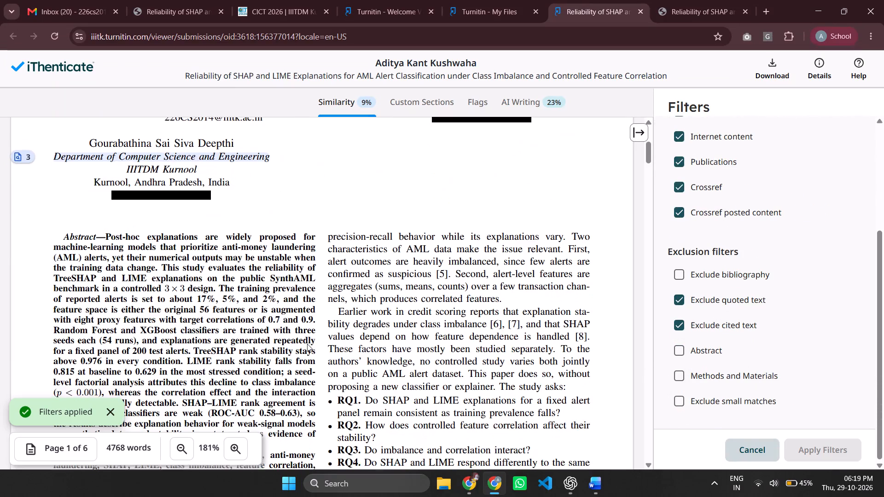
{"action": "scroll", "coordinate": [307, 344], "scroll_direction": "down", "scroll_amount": 20}
{"action": "scroll", "coordinate": [307, 344], "scroll_direction": "down", "scroll_amount": 8}
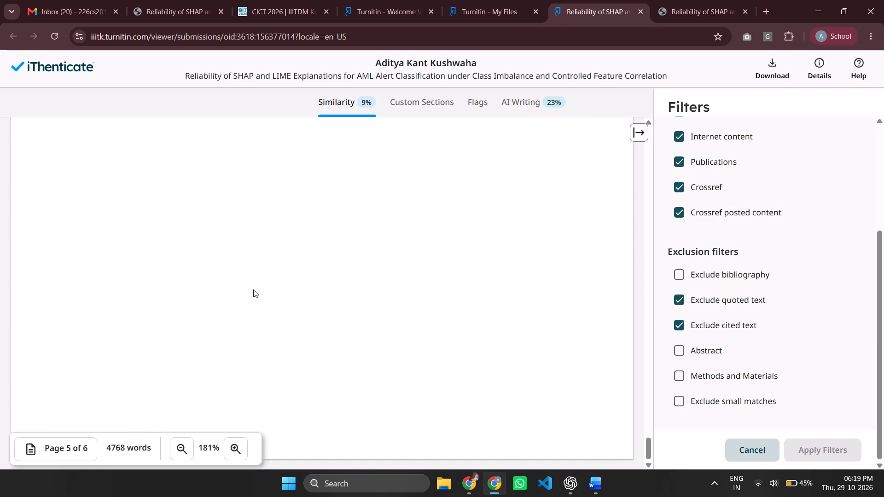
Close the similarity report's filter settings without further changes and return to the list of matched sources.
{"action": "scroll", "coordinate": [248, 285], "scroll_direction": "up", "scroll_amount": 6}
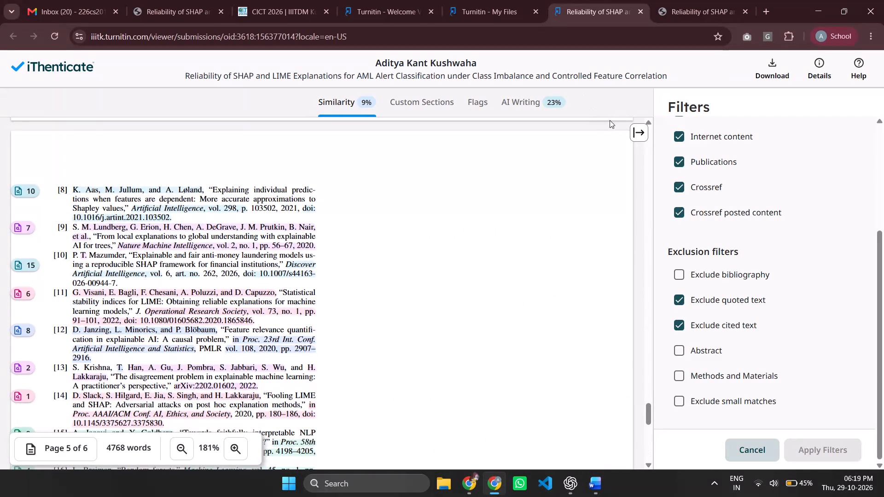
{"action": "left_click", "coordinate": [642, 141]}
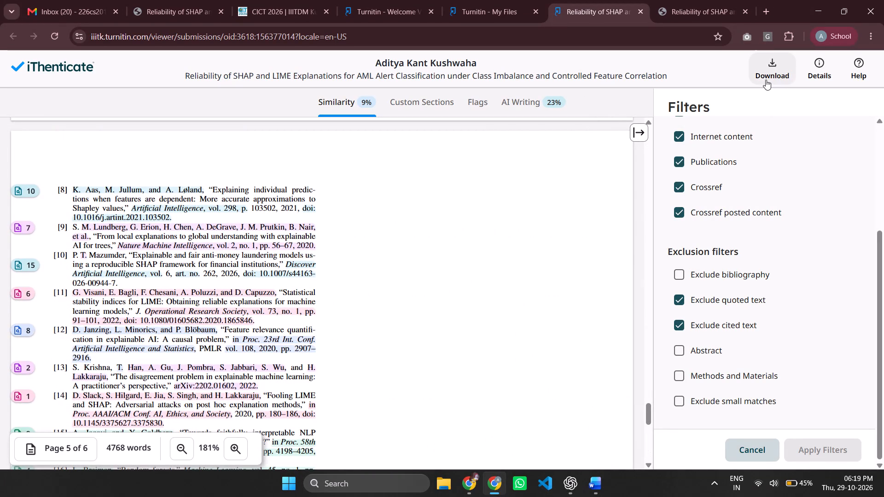
{"action": "left_click", "coordinate": [766, 80]}
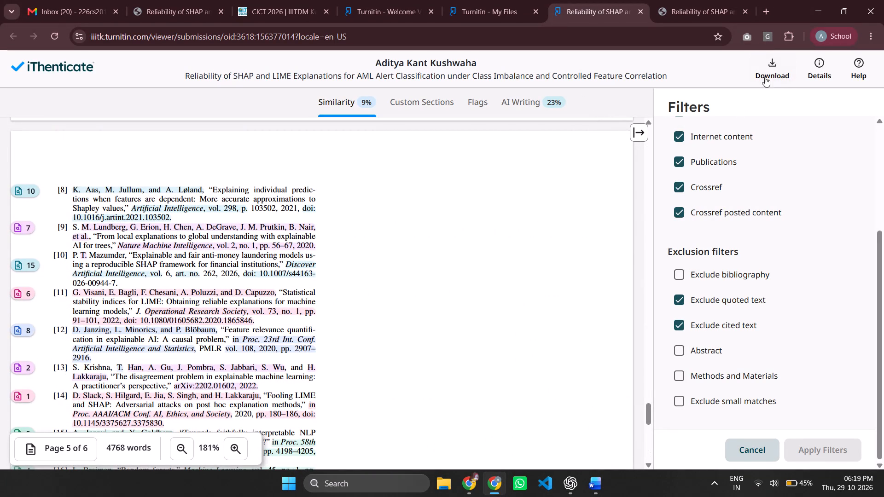
{"action": "left_click", "coordinate": [768, 72]}
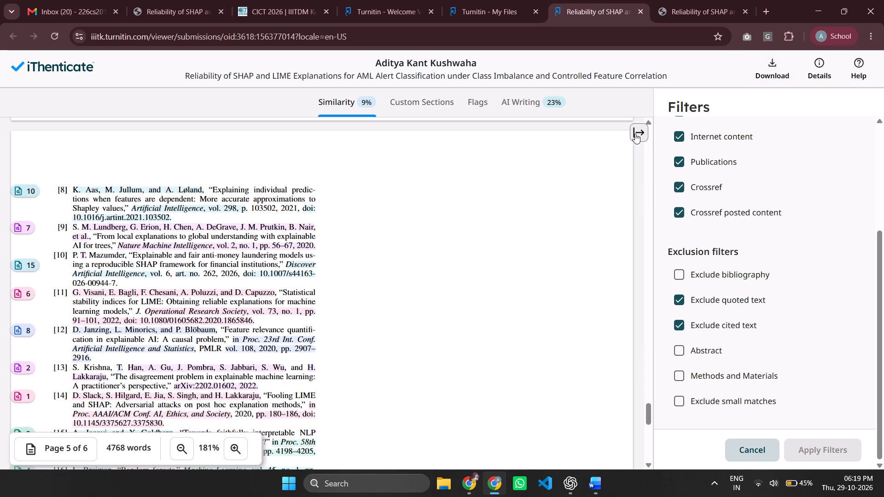
{"action": "left_click", "coordinate": [636, 135]}
{"action": "triple_click", "coordinate": [636, 135]}
{"action": "left_click", "coordinate": [770, 447]}
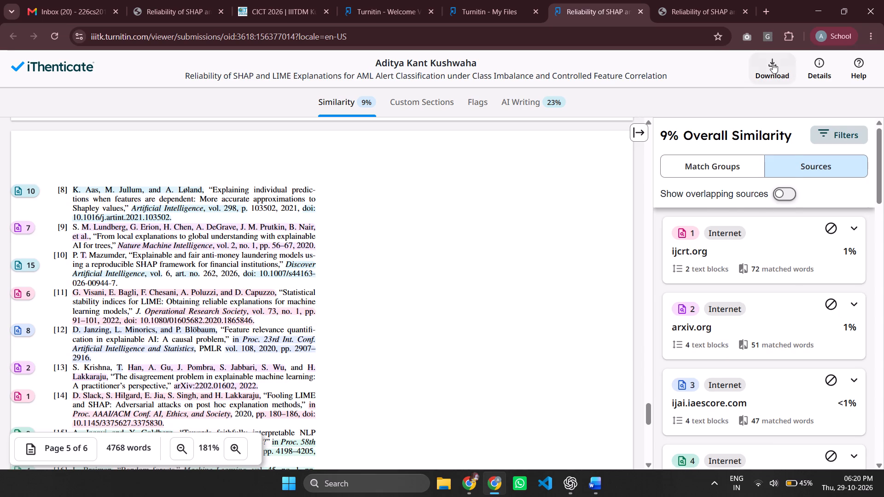
Open the form for sending the PDF similarity report by e-mail.
{"action": "left_click", "coordinate": [773, 63]}
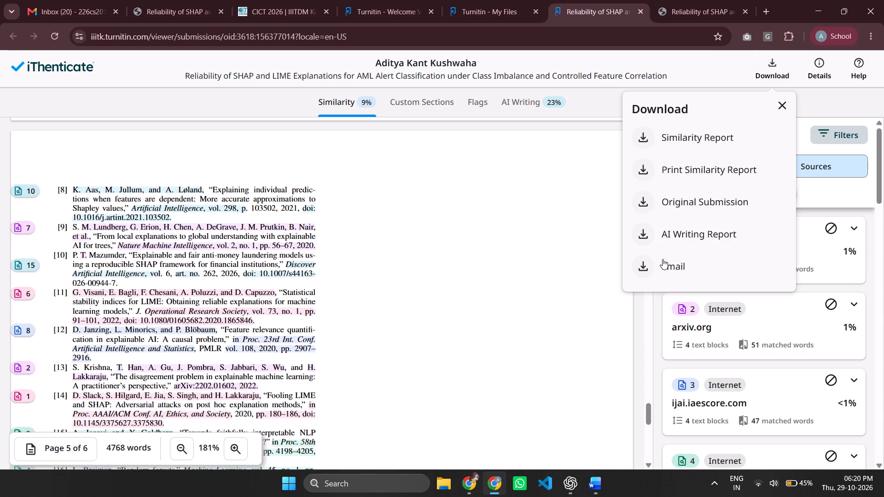
{"action": "left_click", "coordinate": [666, 262]}
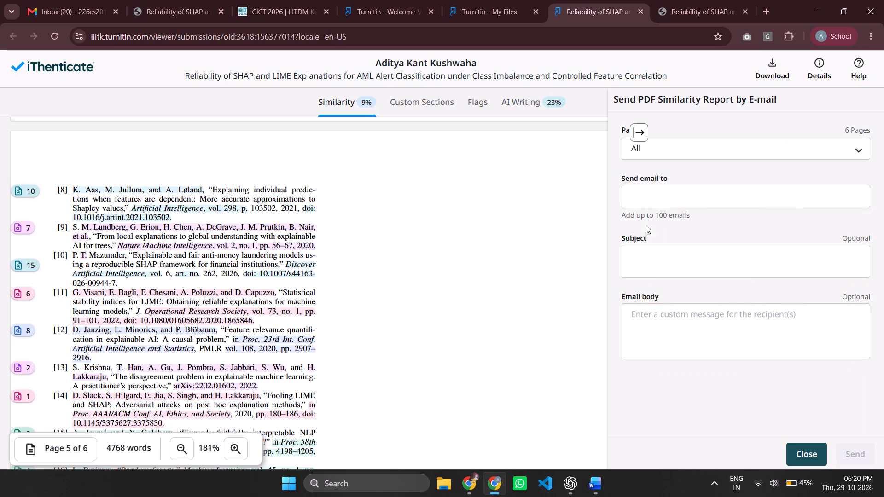
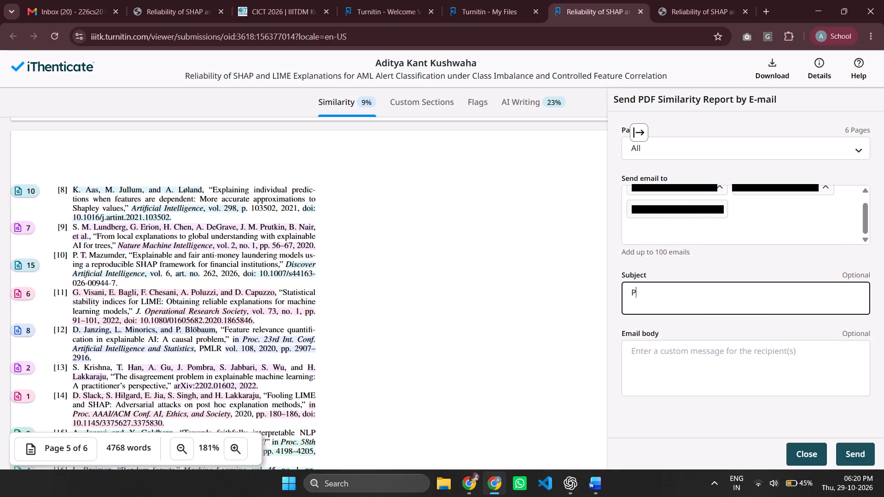
Enter "Final Plagiarism Report" as the subject of the similarity report email.
{"action": "type", "text": "lagiarim"}
{"action": "key", "text": "BackSpace"}
{"action": "type", "text": "sm Report"}
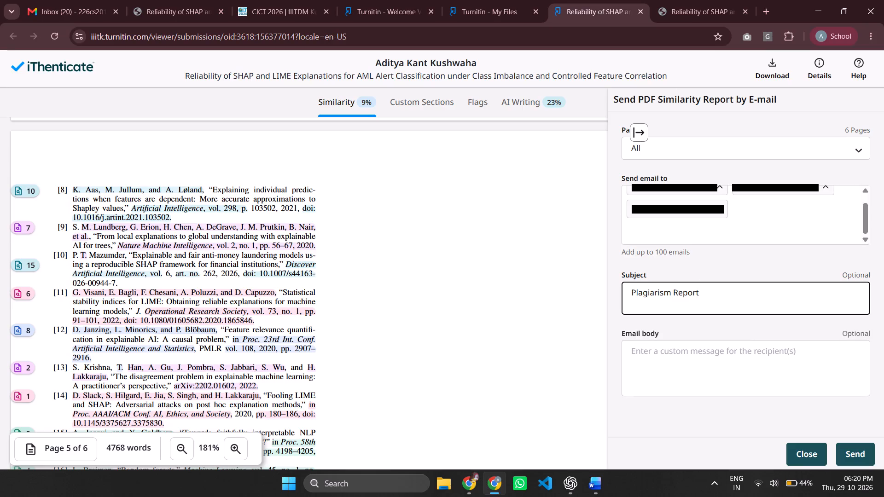
{"action": "key", "text": "Left"}
{"action": "key", "text": "Left"}
{"action": "key", "text": "Left"}
{"action": "key", "text": "Left"}
{"action": "key", "text": "Left"}
{"action": "key", "text": "Left"}
{"action": "key", "text": "Left"}
{"action": "key", "text": "Left"}
{"action": "key", "text": "Left"}
{"action": "key", "text": "Left"}
{"action": "key", "text": "Left"}
{"action": "key", "text": "Left"}
{"action": "key", "text": "Left"}
{"action": "key", "text": "Left"}
{"action": "key", "text": "Left"}
{"action": "key", "text": "Left"}
{"action": "key", "text": "Left"}
{"action": "key", "text": "Left"}
{"action": "type", "text": "Final"}
{"action": "key", "text": "space"}
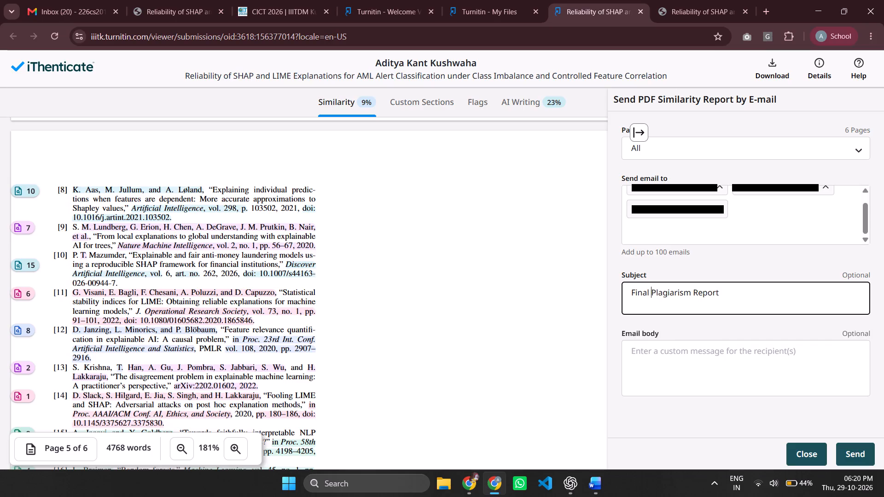
Begin the custom message in the body of the similarity report email.
{"action": "left_click", "coordinate": [669, 364]}
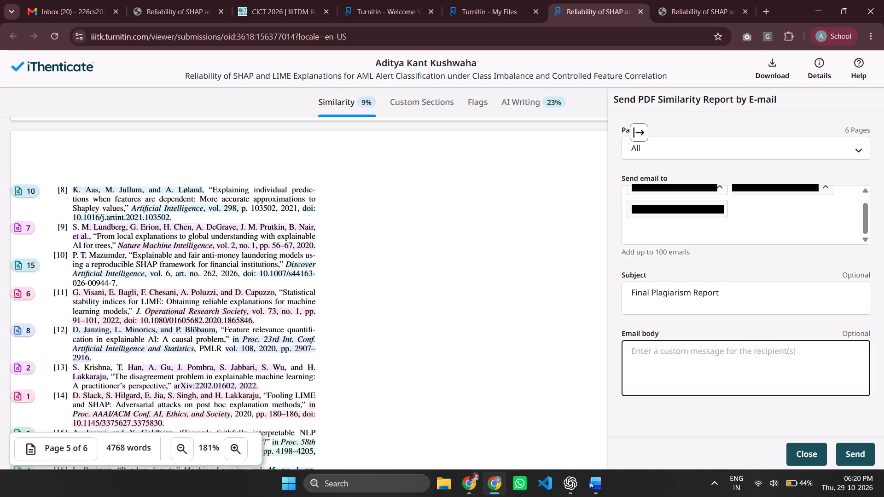
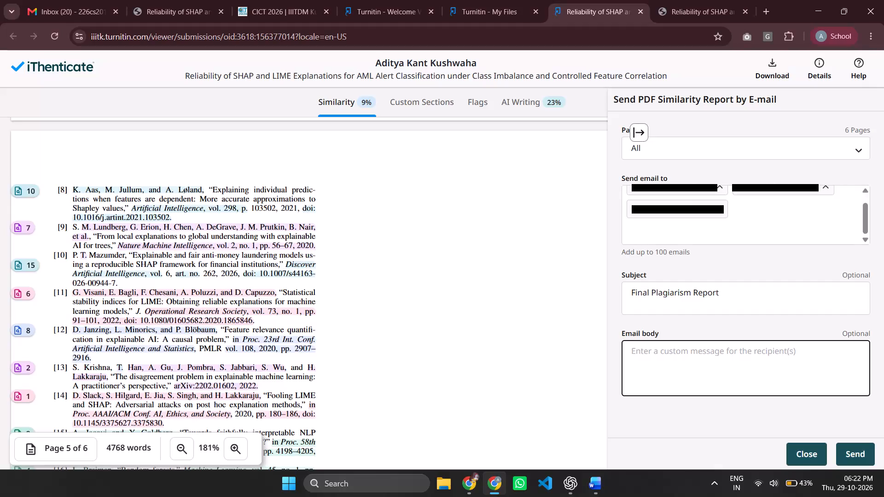
Send the PDF similarity report email for all pages to the listed recipients, leaving the message body empty.
{"action": "scroll", "coordinate": [695, 325], "scroll_direction": "up", "scroll_amount": 2}
{"action": "scroll", "coordinate": [695, 325], "scroll_direction": "down", "scroll_amount": 1}
{"action": "scroll", "coordinate": [694, 196], "scroll_direction": "up", "scroll_amount": 1}
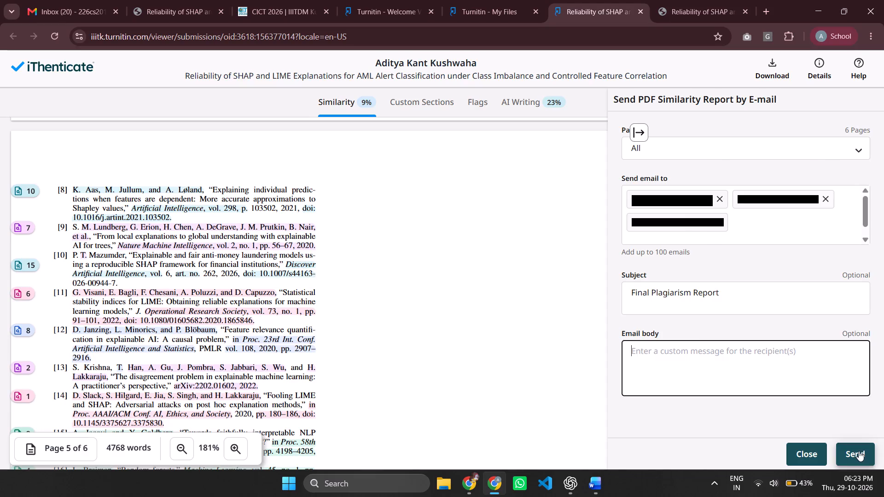
{"action": "left_click", "coordinate": [859, 451]}
Download the AI Writing Report for the SHAP and LIME paper.
{"action": "left_click", "coordinate": [771, 67]}
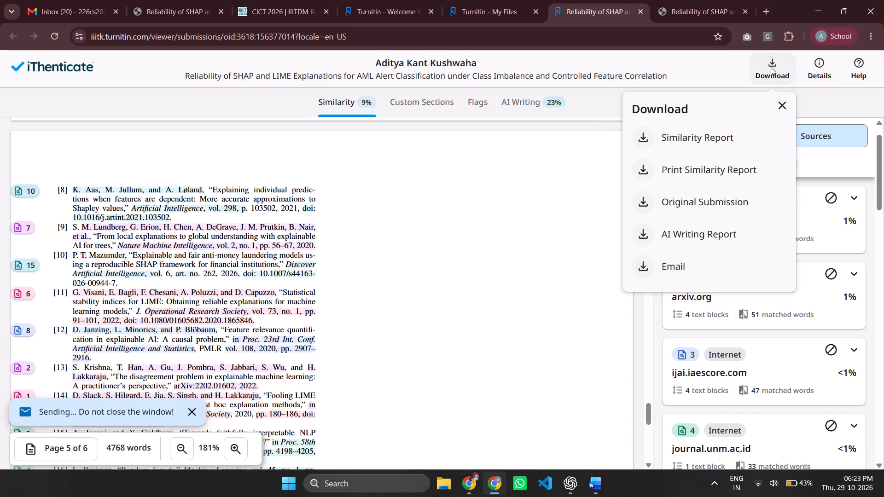
{"action": "left_click", "coordinate": [671, 234]}
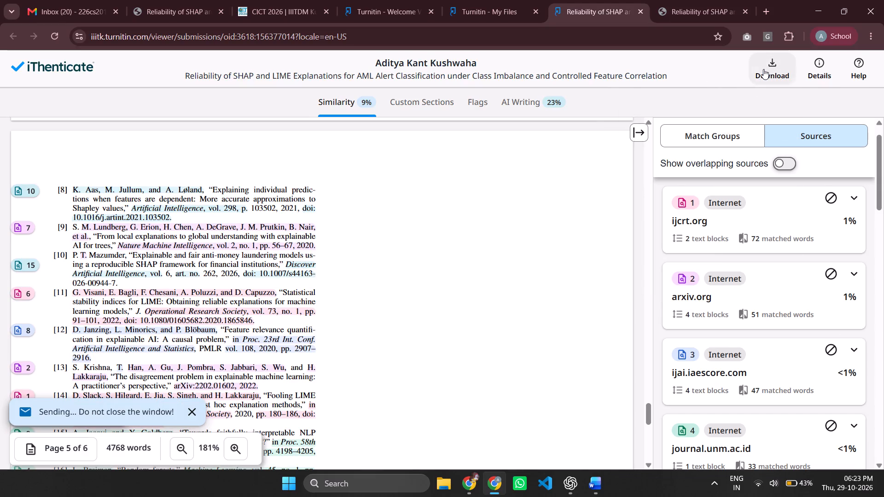
{"action": "scroll", "coordinate": [368, 272], "scroll_direction": "up", "scroll_amount": 13}
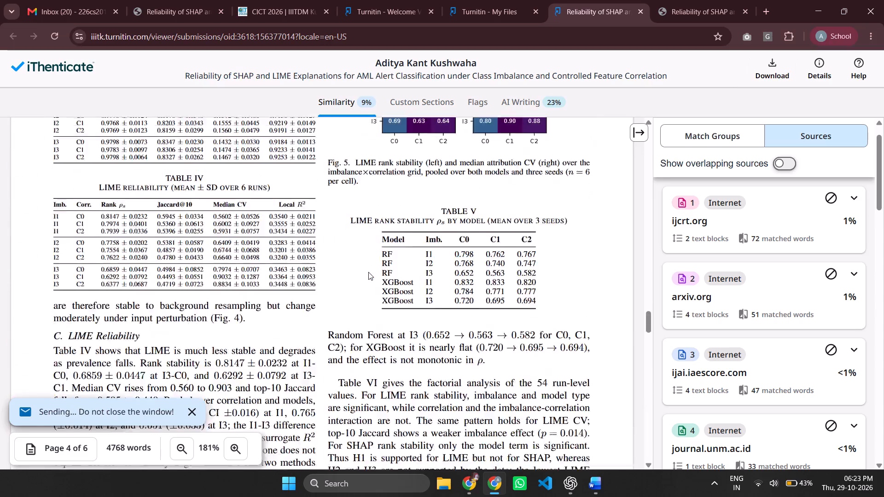
{"action": "scroll", "coordinate": [368, 272], "scroll_direction": "up", "scroll_amount": 16}
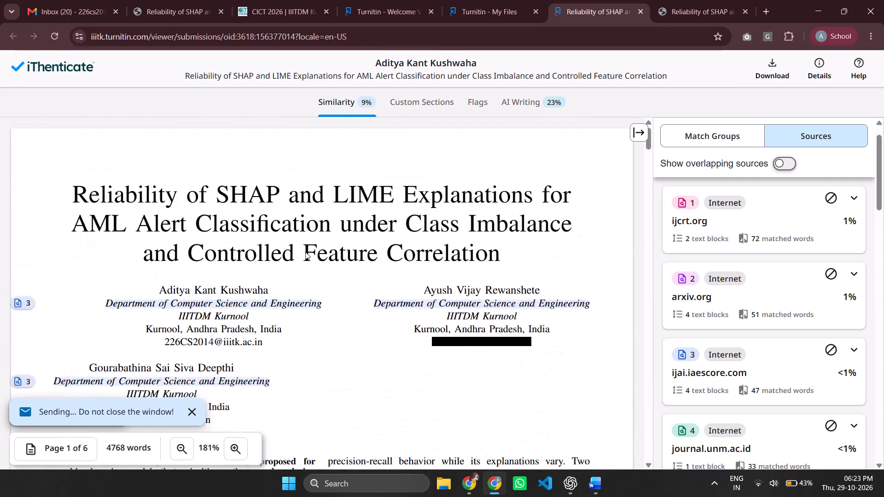
{"action": "scroll", "coordinate": [313, 347], "scroll_direction": "down", "scroll_amount": 8}
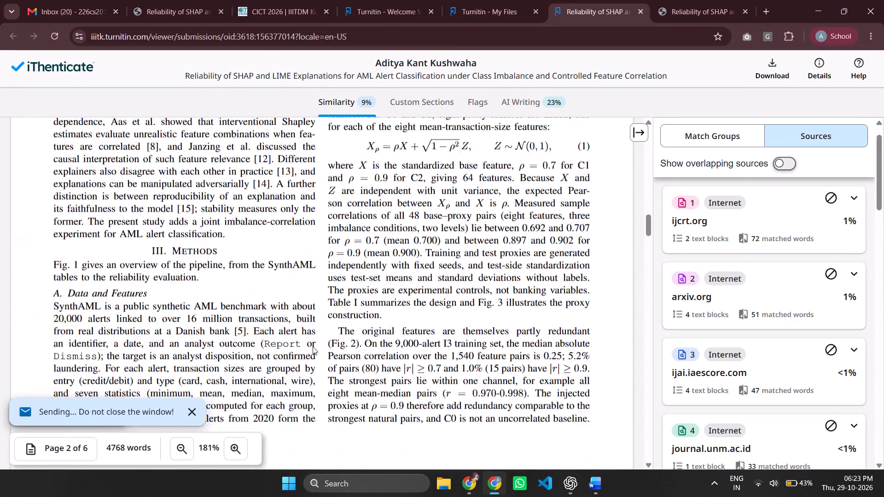
{"action": "scroll", "coordinate": [313, 347], "scroll_direction": "down", "scroll_amount": 15}
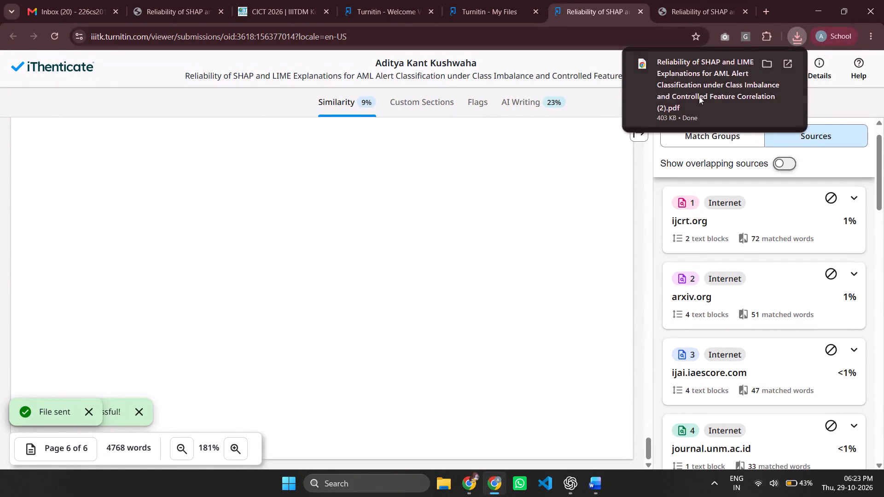
{"action": "left_click", "coordinate": [584, 185]}
Download the Similarity Report for the same paper.
{"action": "left_click", "coordinate": [766, 64]}
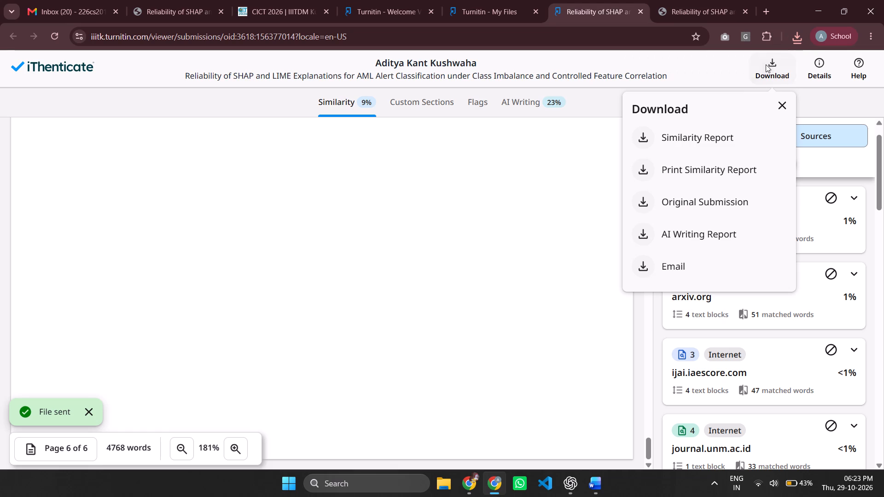
{"action": "left_click", "coordinate": [650, 139]}
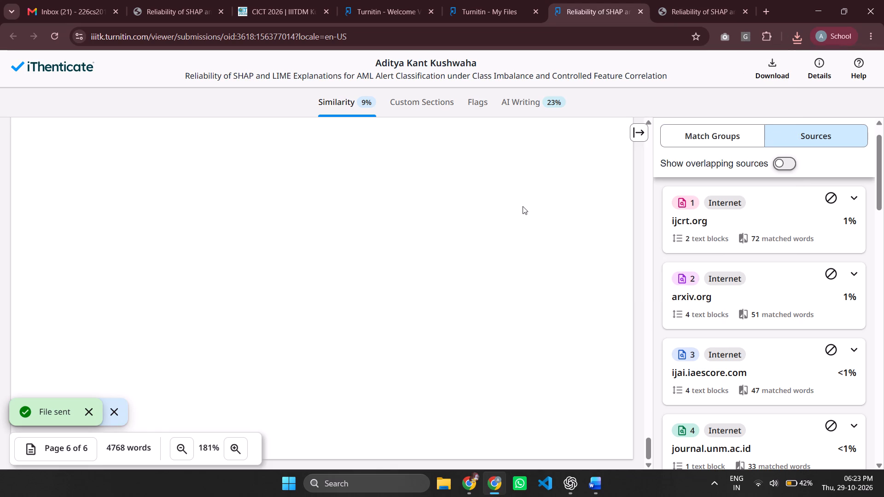
{"action": "scroll", "coordinate": [458, 231], "scroll_direction": "up", "scroll_amount": 2}
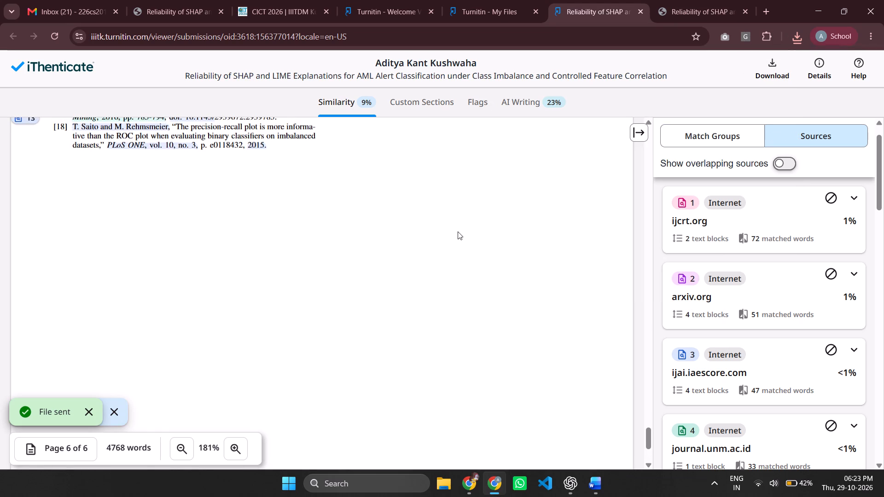
{"action": "scroll", "coordinate": [406, 241], "scroll_direction": "up", "scroll_amount": 19}
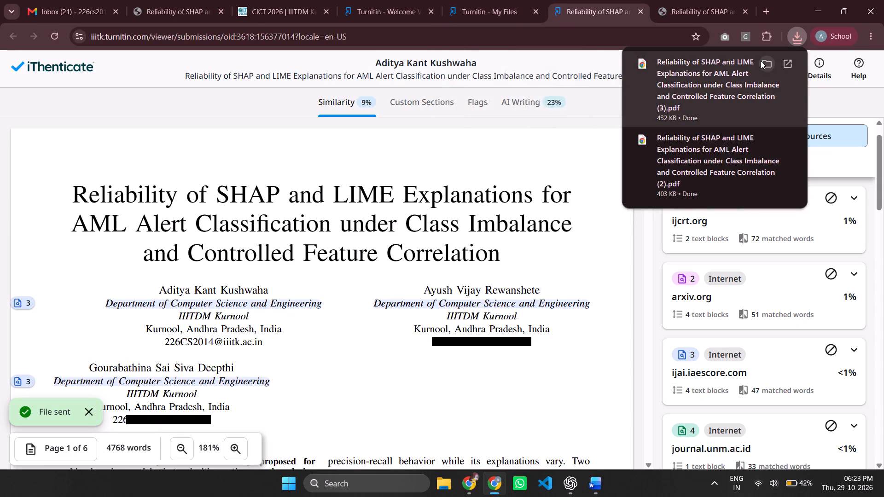
Open the folder holding the downloaded reports and rename the AI writing report PDF as "Final AI Report".
{"action": "left_click", "coordinate": [761, 61]}
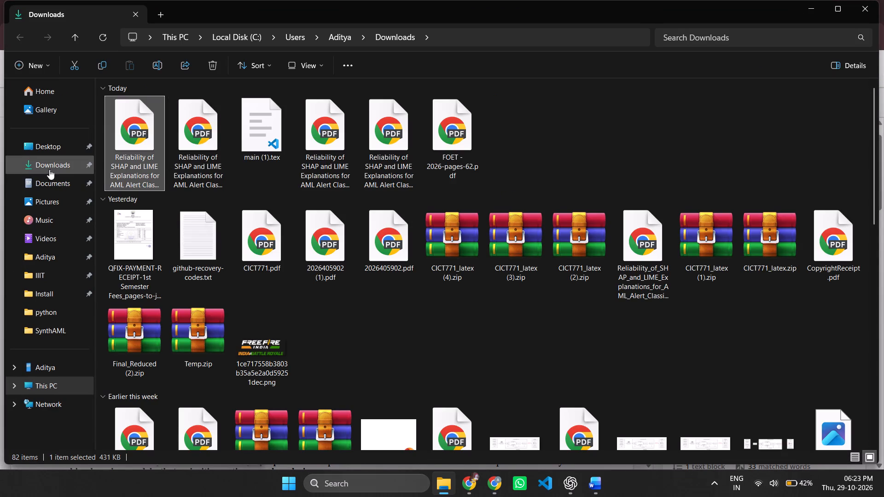
{"action": "left_click", "coordinate": [190, 151]}
{"action": "type", "text": "FI"}
{"action": "key", "text": "F2"}
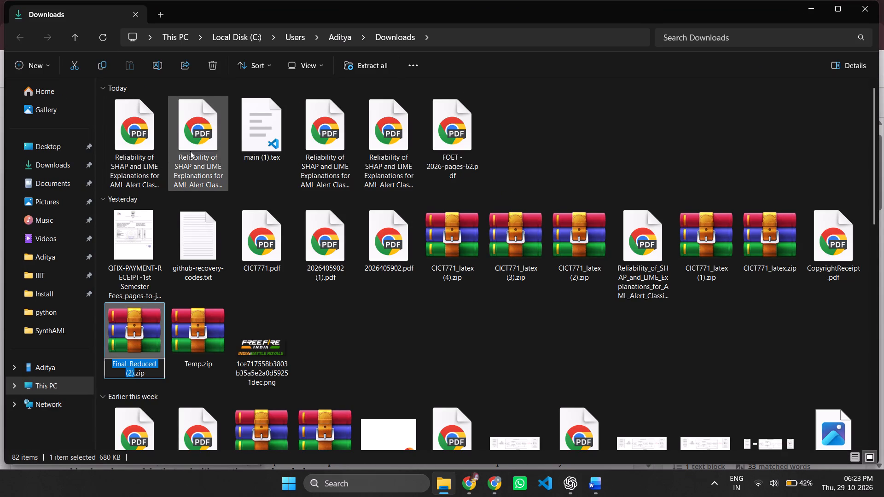
{"action": "left_click", "coordinate": [190, 151]}
{"action": "key", "text": "F2"}
{"action": "type", "text": "Finak"}
{"action": "key", "text": "space"}
{"action": "key", "text": "BackSpace"}
{"action": "key", "text": "BackSpace"}
{"action": "type", "text": "l AI Report"}
{"action": "key", "text": "Return"}
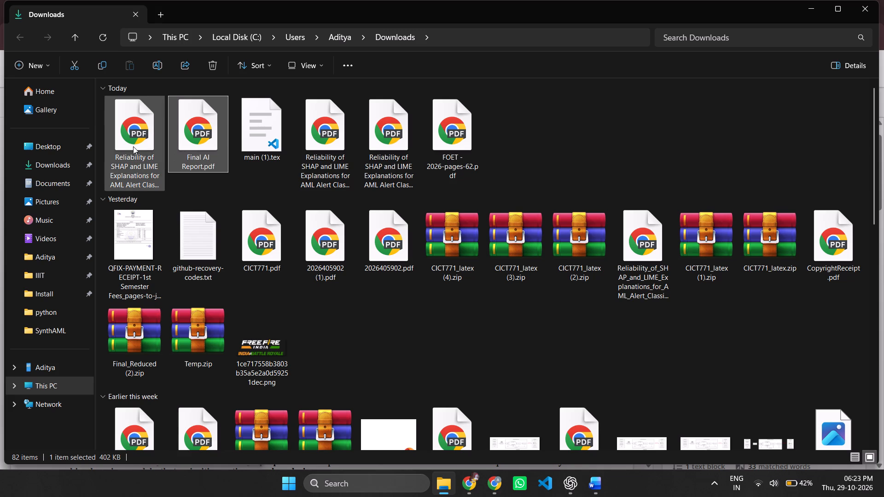
Rename the newest downloaded PDF, the similarity report, as "Plagiarism Report".
{"action": "left_click", "coordinate": [133, 146]}
{"action": "key", "text": "F2"}
{"action": "type", "text": "Plagiarims"}
{"action": "key", "text": "BackSpace"}
{"action": "key", "text": "BackSpace"}
{"action": "type", "text": "sm Report"}
{"action": "key", "text": "Return"}
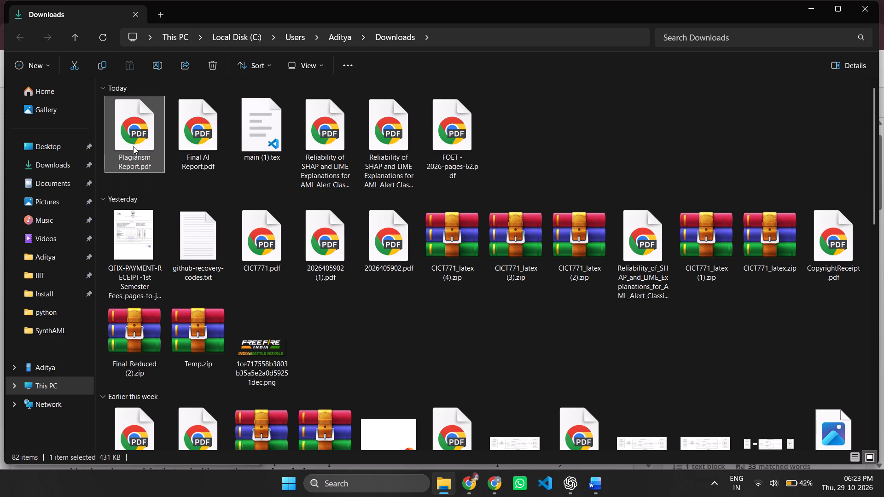
Share Plagiarism Report.pdf and Final AI Report.pdf together through WhatsApp.
{"action": "left_click", "coordinate": [210, 149]}
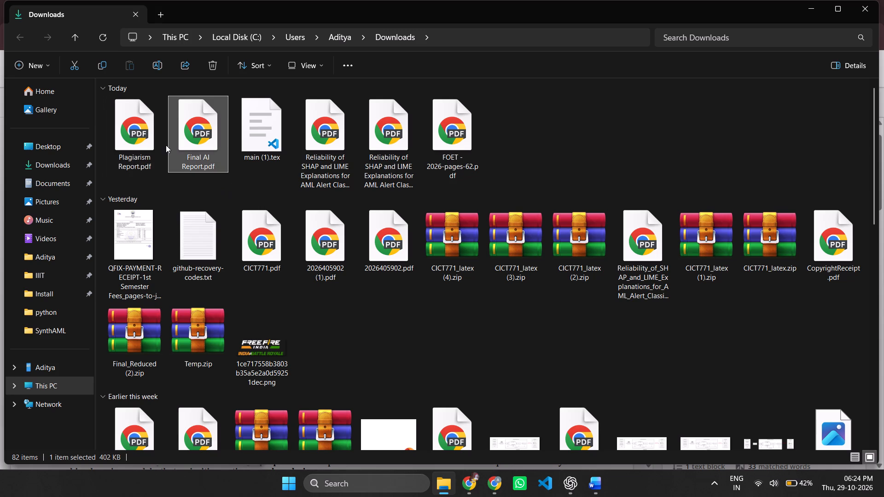
{"action": "left_click", "coordinate": [137, 144]}
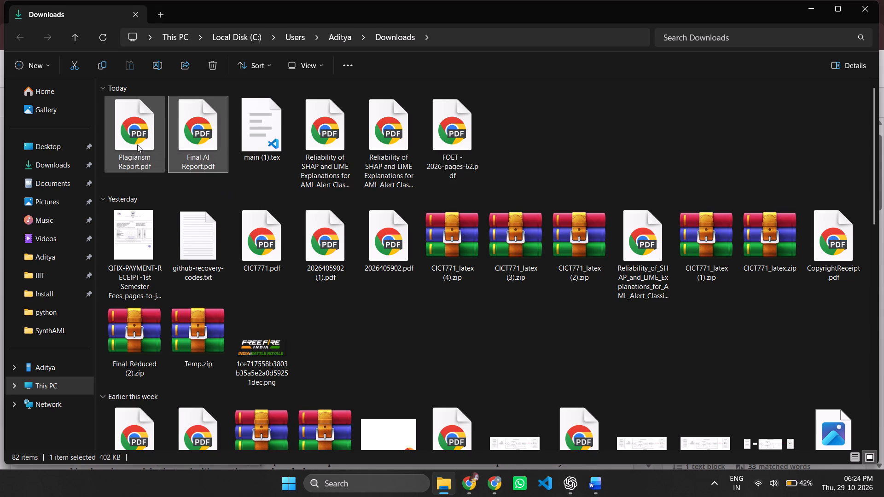
{"action": "left_click", "coordinate": [205, 132], "text": "shift"}
{"action": "left_click", "coordinate": [178, 63]}
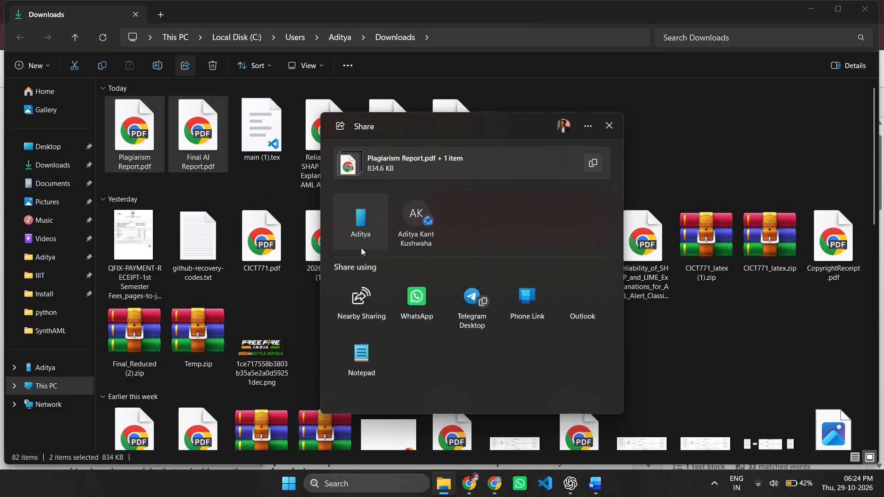
{"action": "left_click", "coordinate": [418, 309]}
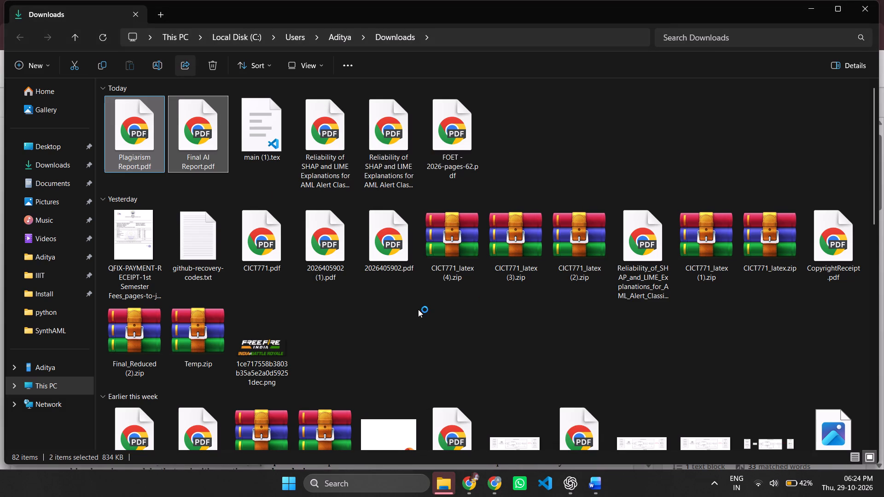
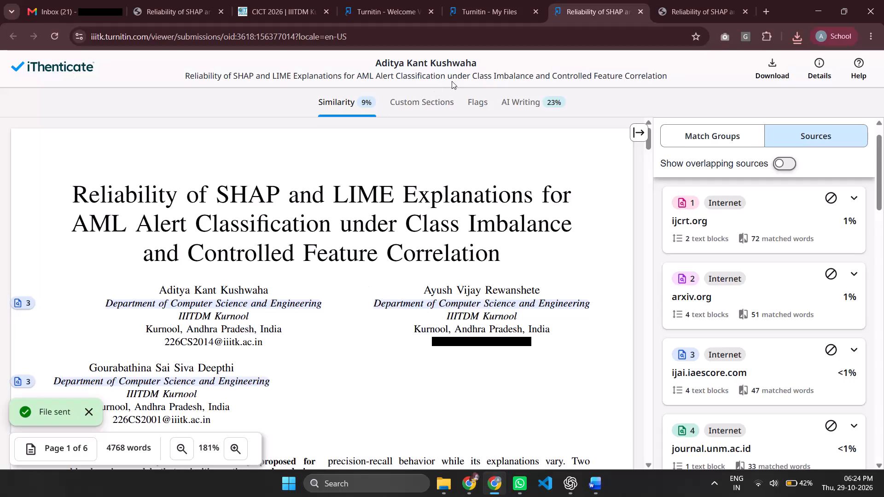
Close the similarity report and delete CICT771.pdf and the Reliability of SHAP and LIME Explanations paper from My Files.
{"action": "key", "text": "ctrl+w"}
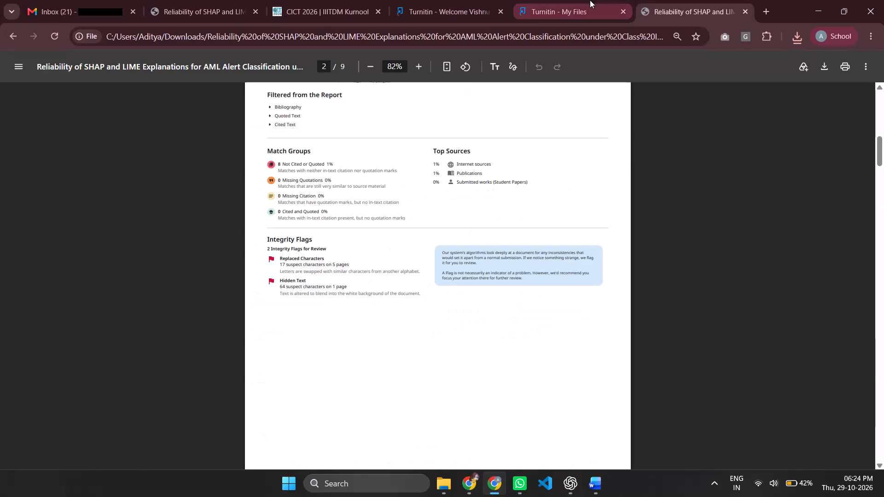
{"action": "left_click", "coordinate": [567, 7]}
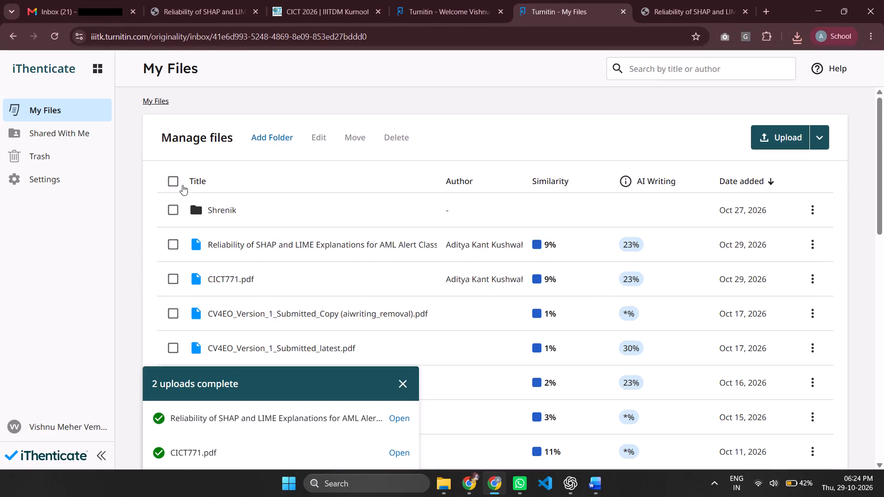
{"action": "left_click", "coordinate": [819, 276]}
{"action": "left_click", "coordinate": [787, 369]}
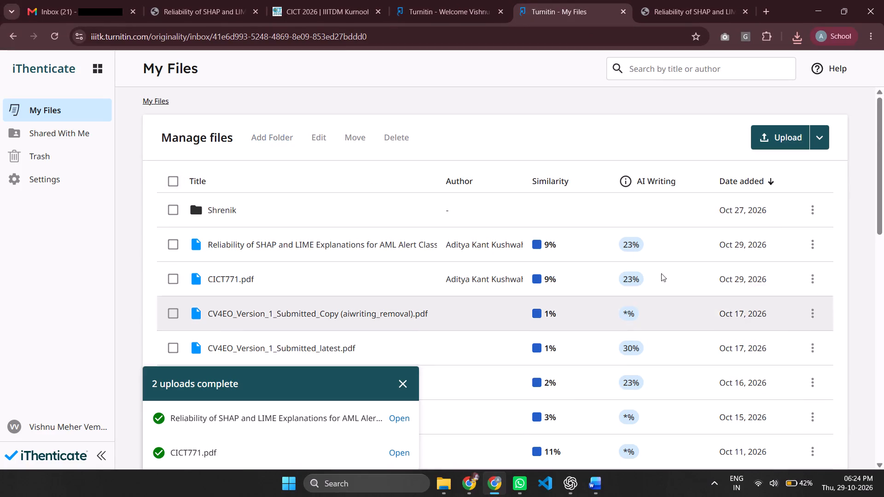
{"action": "left_click", "coordinate": [812, 246]}
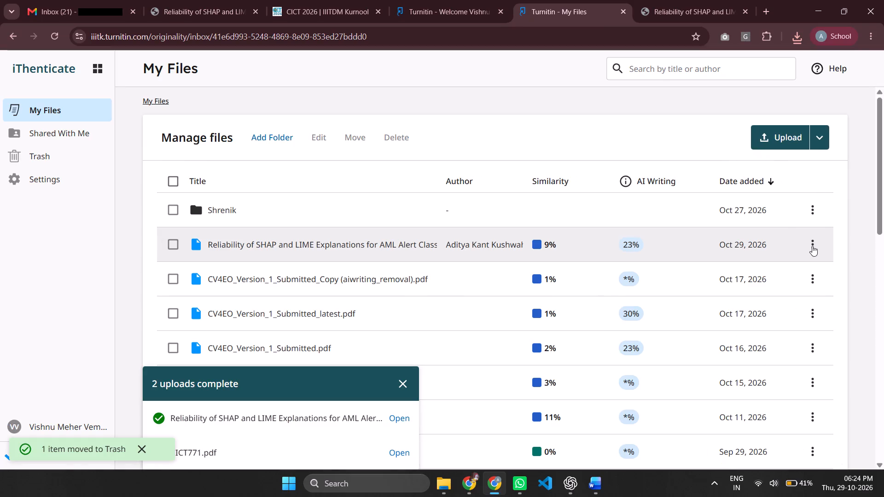
{"action": "left_click", "coordinate": [811, 245]}
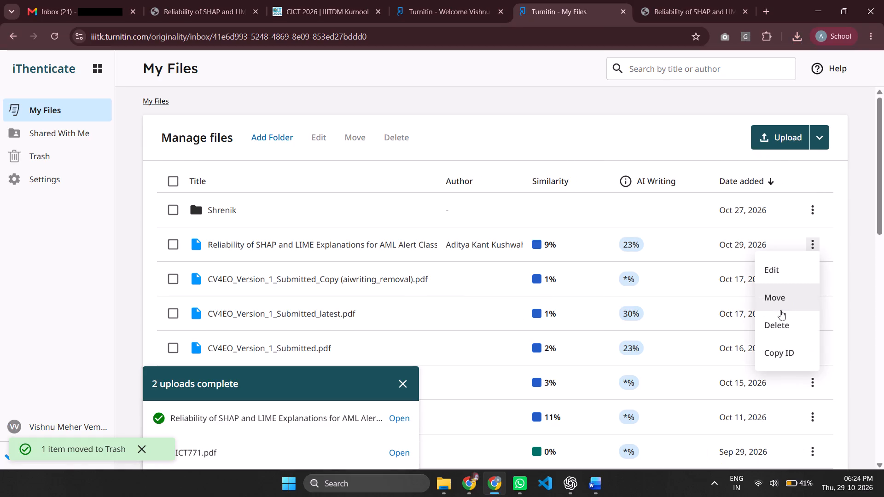
{"action": "left_click", "coordinate": [778, 325]}
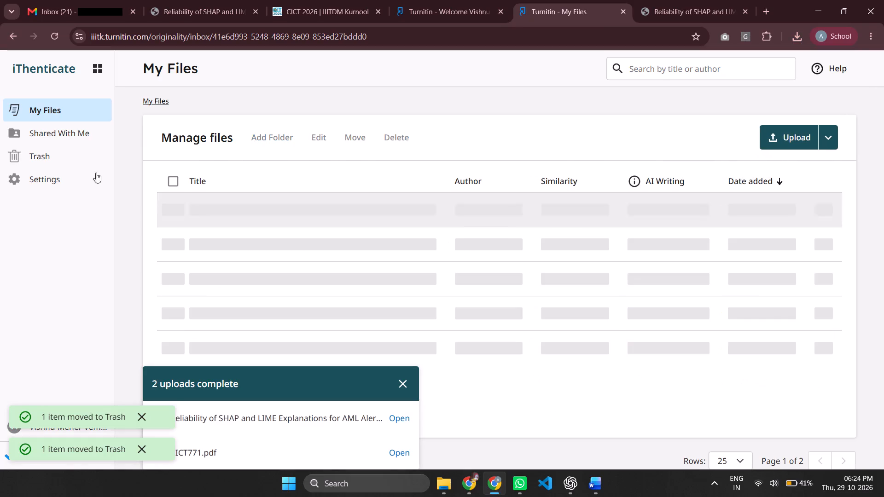
Permanently delete the Reliability of SHAP and LIME Explanations paper and CICT771.pdf from the Trash.
{"action": "left_click", "coordinate": [45, 151]}
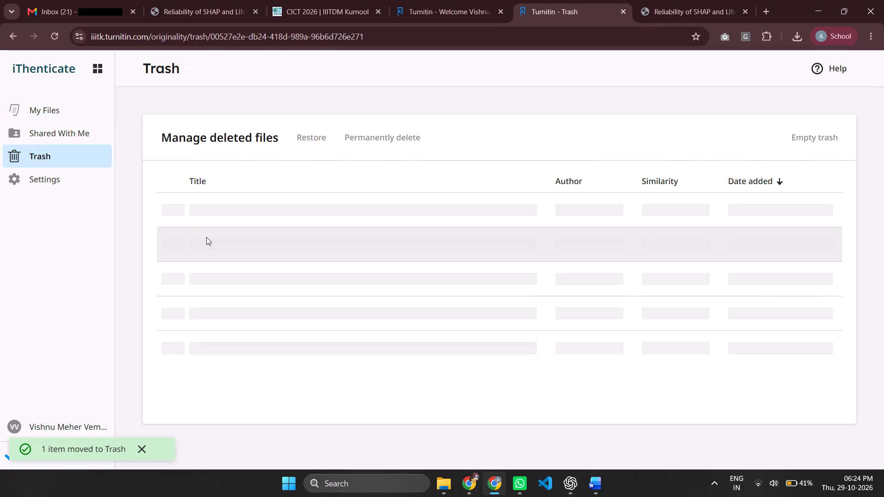
{"action": "left_click", "coordinate": [172, 214]}
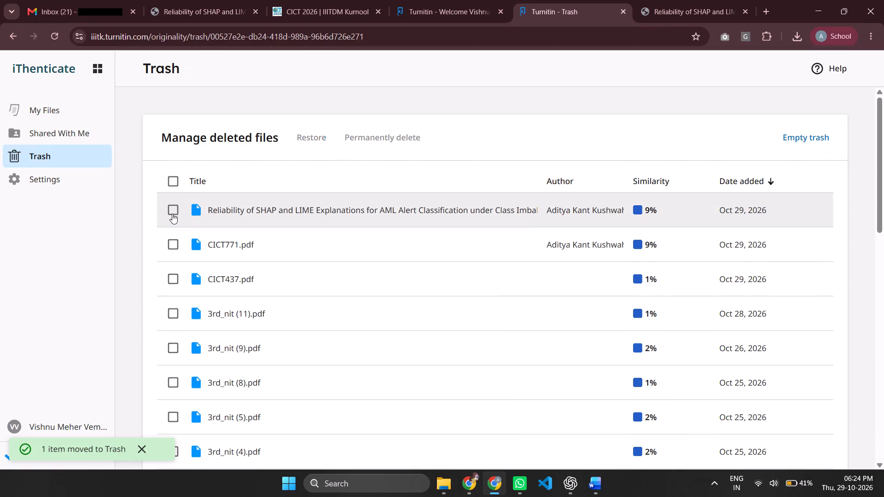
{"action": "left_click", "coordinate": [173, 244]}
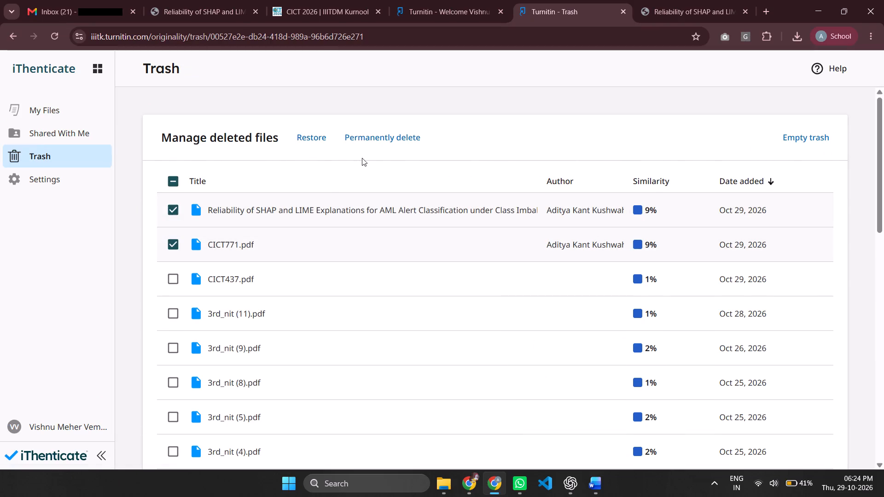
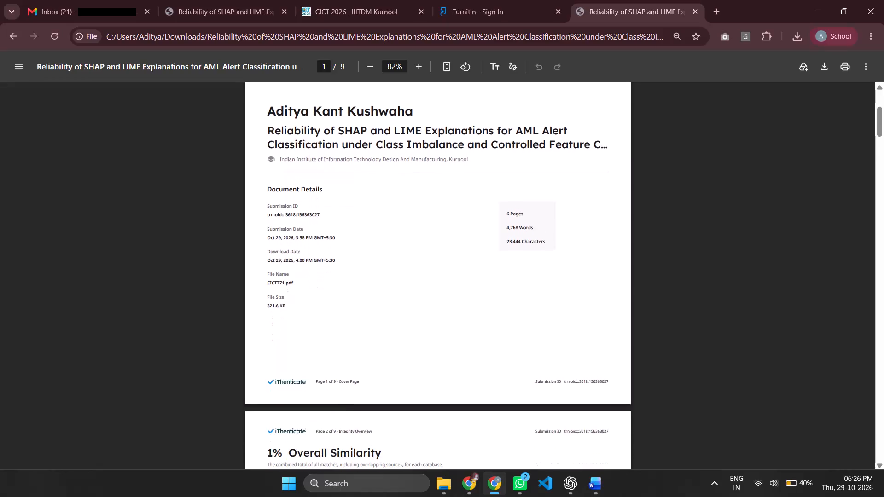
Review the cover page's document details and the integrity overview in the downloaded similarity report PDF for the SHAP and LIME paper.
{"action": "scroll", "coordinate": [372, 272], "scroll_direction": "up", "scroll_amount": 1}
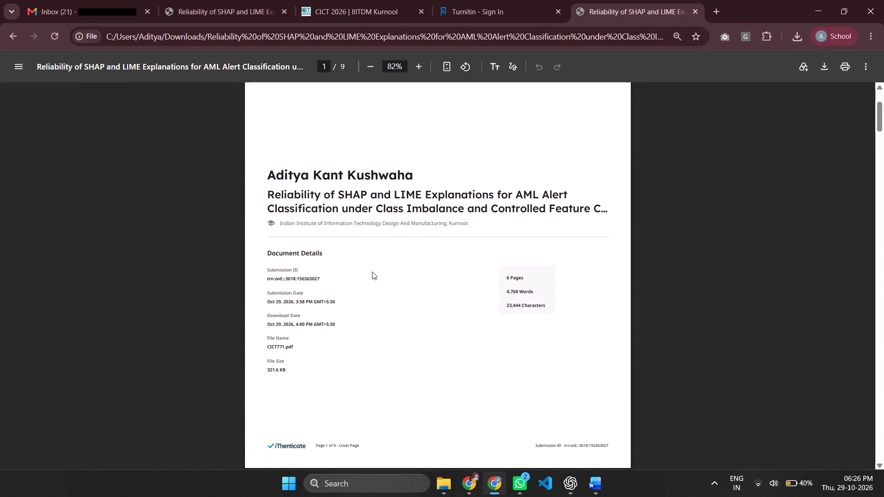
{"action": "scroll", "coordinate": [370, 221], "scroll_direction": "up", "scroll_amount": 1}
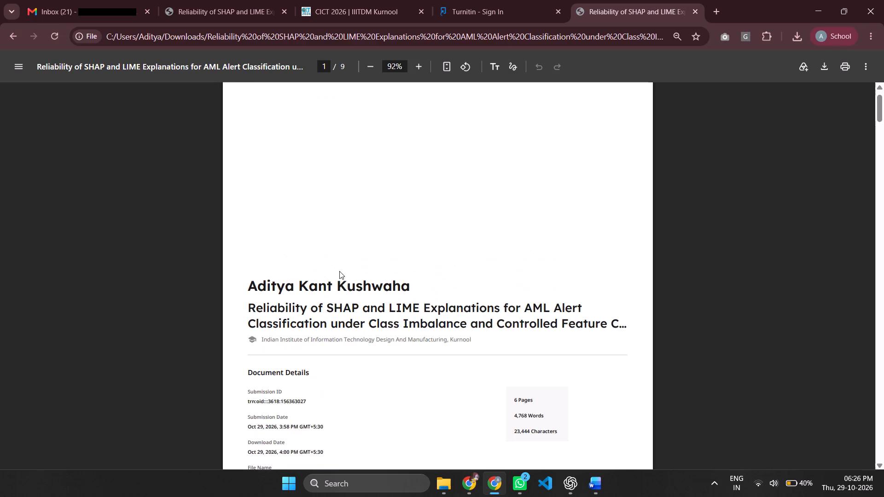
{"action": "scroll", "coordinate": [339, 271], "scroll_direction": "down", "scroll_amount": 1}
{"action": "scroll", "coordinate": [270, 289], "scroll_direction": "down", "scroll_amount": 2}
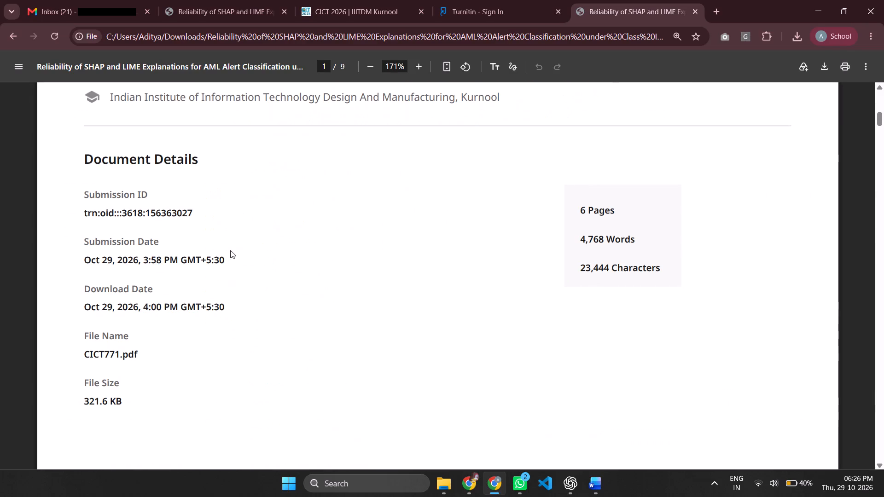
{"action": "scroll", "coordinate": [171, 351], "scroll_direction": "down", "scroll_amount": 3}
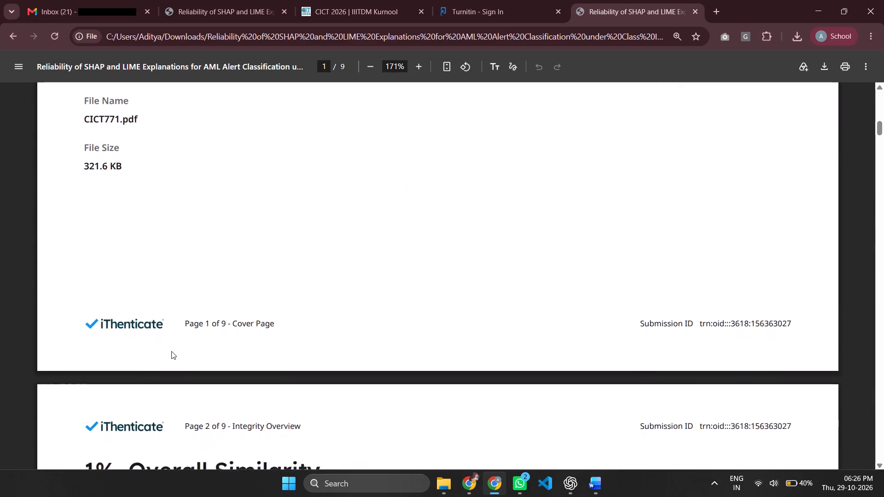
{"action": "scroll", "coordinate": [171, 351], "scroll_direction": "down", "scroll_amount": 4}
{"action": "scroll", "coordinate": [296, 388], "scroll_direction": "down", "scroll_amount": 5}
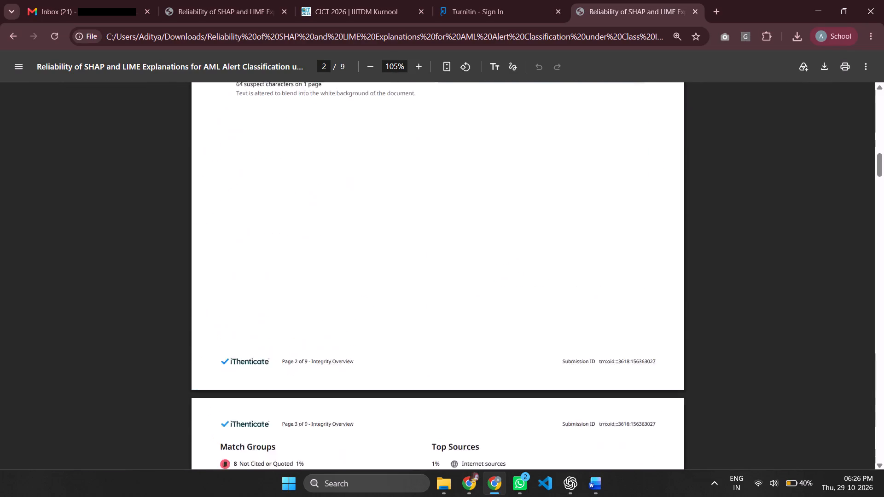
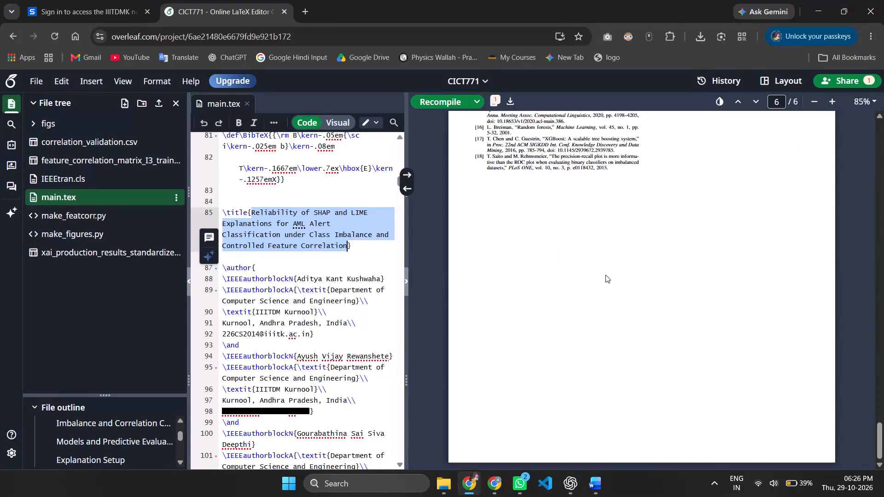
Review the compiled paper's first page and the main.tex source from the preamble through the author block.
{"action": "scroll", "coordinate": [605, 275], "scroll_direction": "up", "scroll_amount": 12}
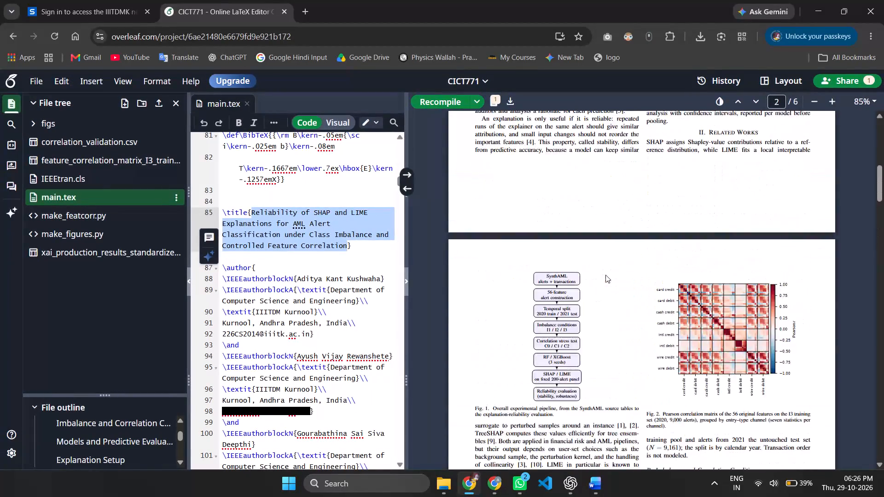
{"action": "scroll", "coordinate": [605, 275], "scroll_direction": "up", "scroll_amount": 5}
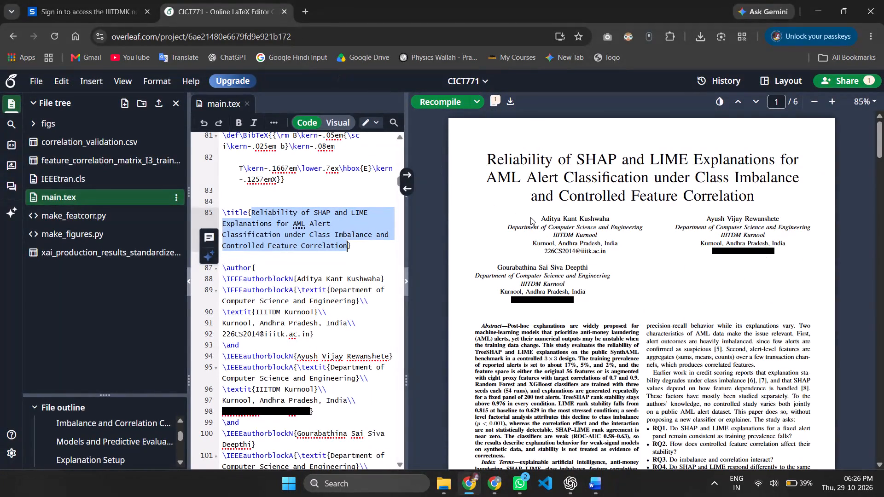
{"action": "scroll", "coordinate": [265, 268], "scroll_direction": "up", "scroll_amount": 16}
{"action": "scroll", "coordinate": [300, 330], "scroll_direction": "down", "scroll_amount": 1}
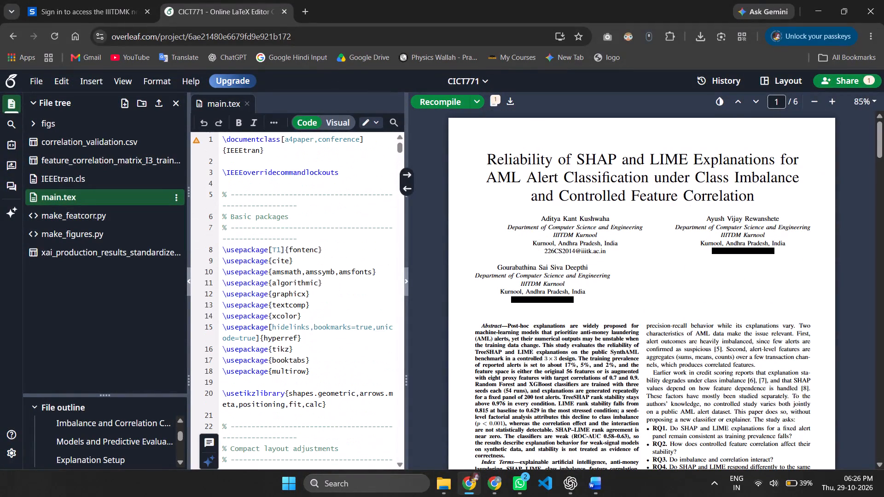
{"action": "scroll", "coordinate": [300, 330], "scroll_direction": "down", "scroll_amount": 5}
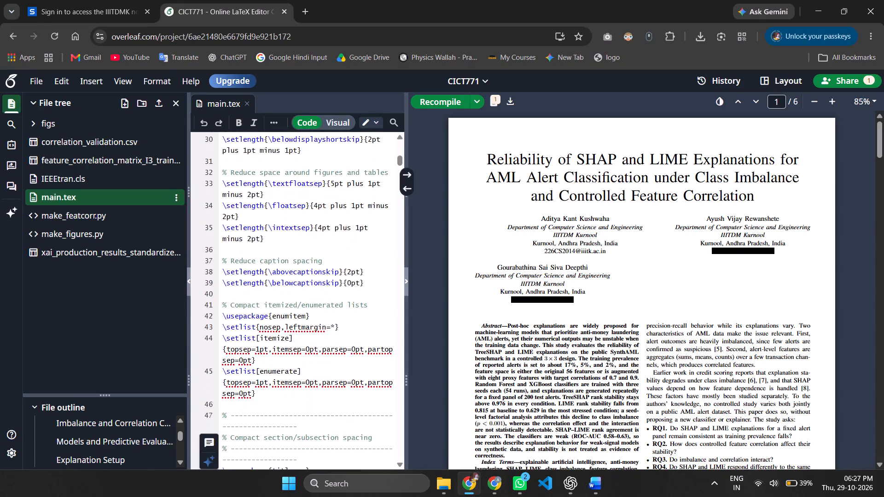
{"action": "scroll", "coordinate": [284, 347], "scroll_direction": "down", "scroll_amount": 9}
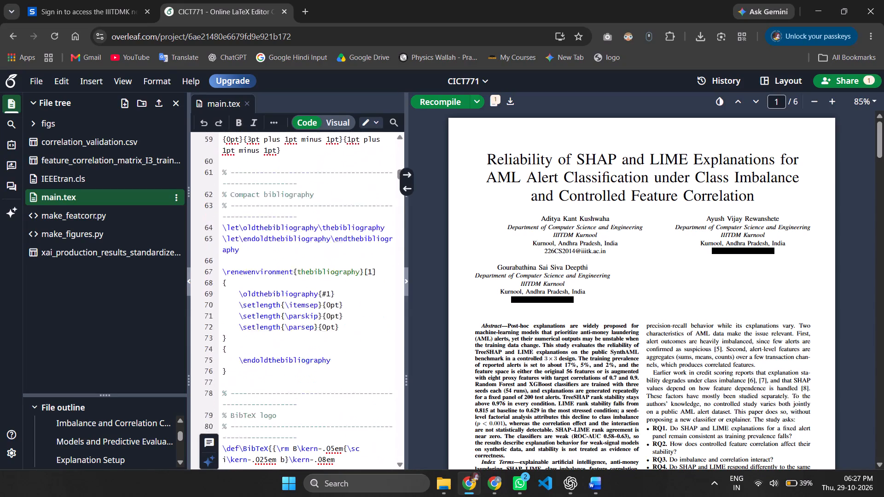
{"action": "scroll", "coordinate": [284, 347], "scroll_direction": "down", "scroll_amount": 4}
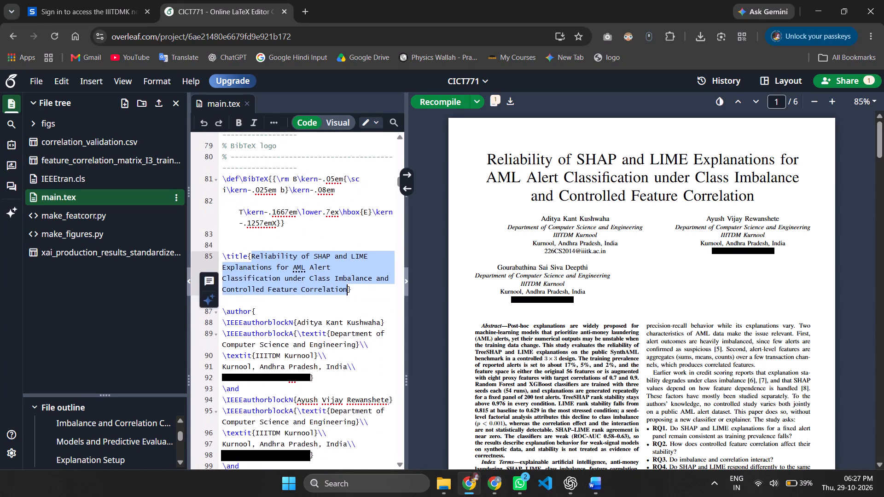
{"action": "left_click", "coordinate": [268, 346]}
{"action": "scroll", "coordinate": [268, 346], "scroll_direction": "down", "scroll_amount": 3}
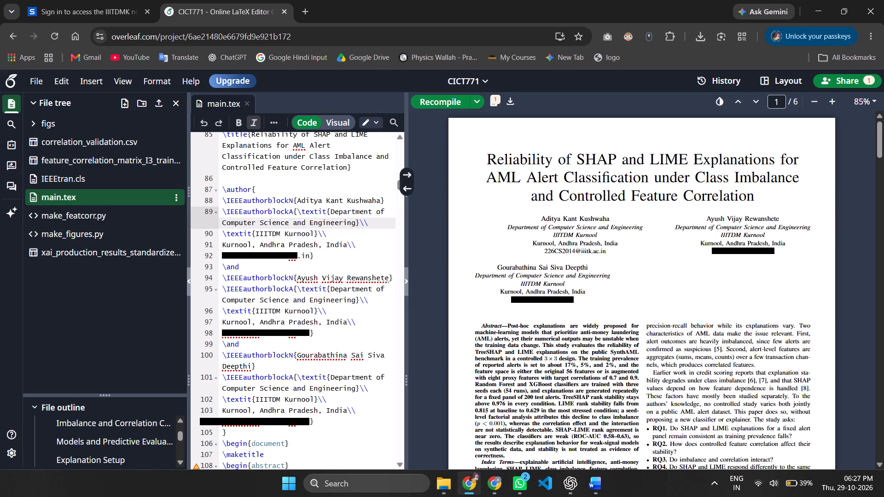
{"action": "scroll", "coordinate": [279, 397], "scroll_direction": "down", "scroll_amount": 2}
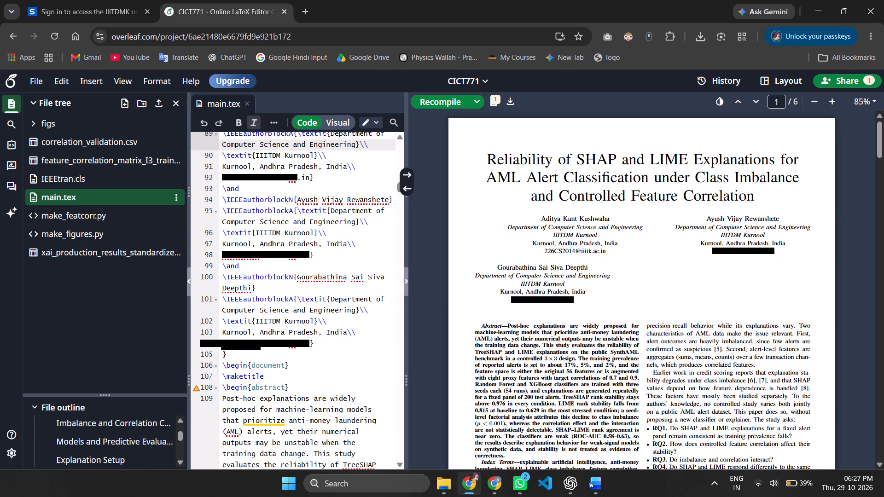
Look through the compiled paper's pages and examine the author layout under the title on page 1.
{"action": "scroll", "coordinate": [564, 336], "scroll_direction": "down", "scroll_amount": 15}
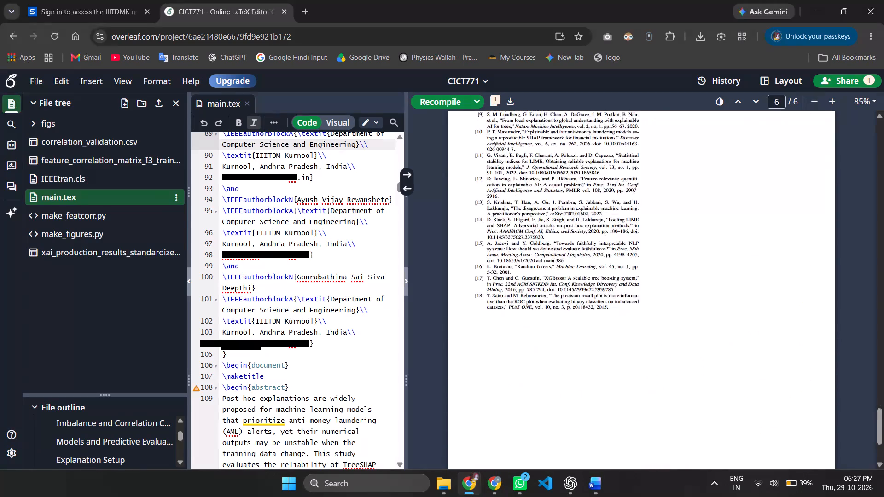
{"action": "scroll", "coordinate": [620, 322], "scroll_direction": "up", "scroll_amount": 5}
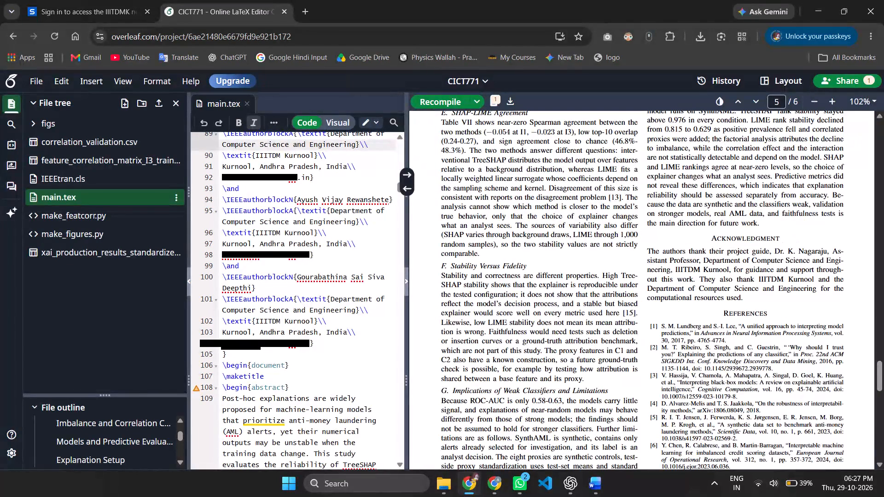
{"action": "scroll", "coordinate": [648, 241], "scroll_direction": "up", "scroll_amount": 14}
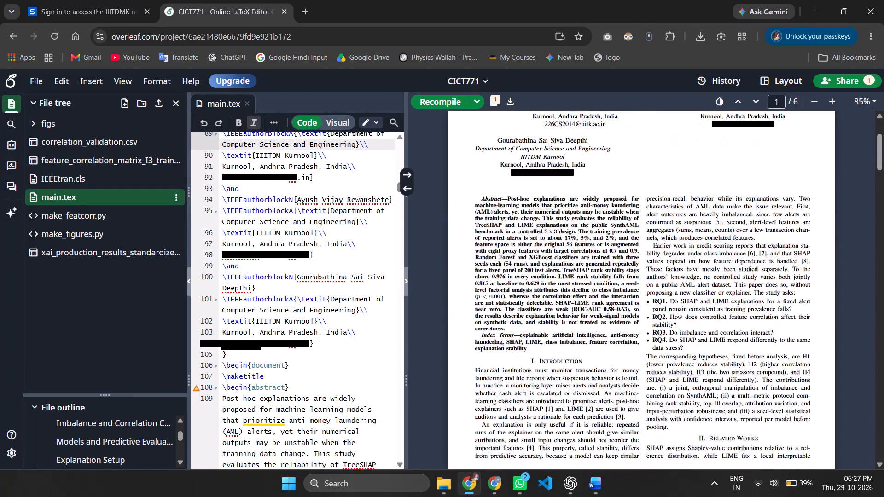
{"action": "scroll", "coordinate": [648, 241], "scroll_direction": "up", "scroll_amount": 5}
{"action": "scroll", "coordinate": [435, 300], "scroll_direction": "up", "scroll_amount": 1}
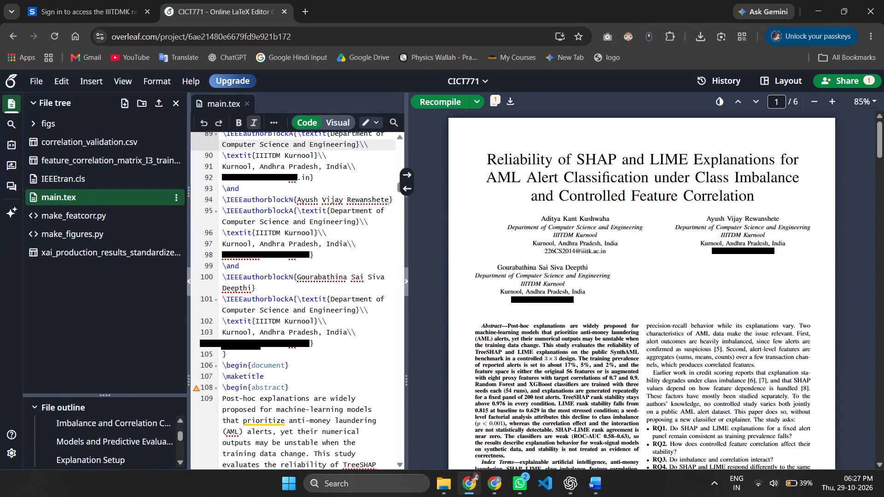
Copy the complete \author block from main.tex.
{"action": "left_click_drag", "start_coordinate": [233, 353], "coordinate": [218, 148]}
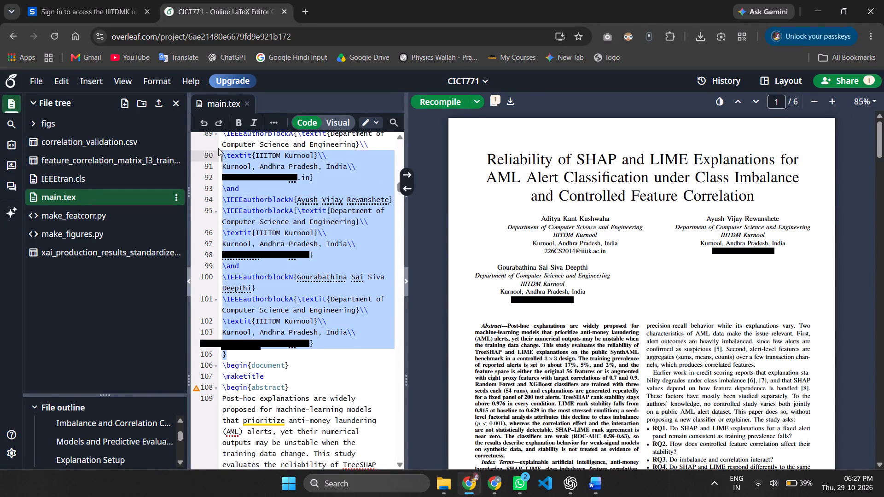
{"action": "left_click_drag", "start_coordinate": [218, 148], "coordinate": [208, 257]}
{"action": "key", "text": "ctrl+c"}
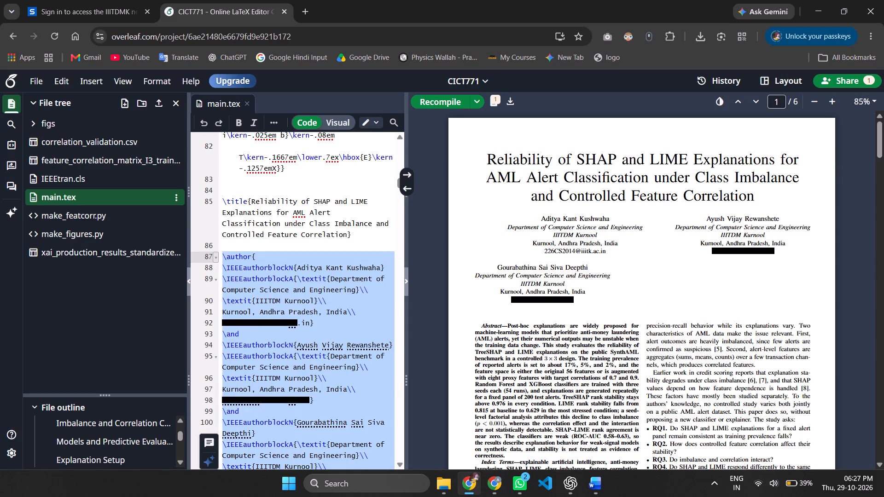
Copy the main.tex source from its first line through the closing brace of the \author block.
{"action": "left_click", "coordinate": [267, 241]}
{"action": "scroll", "coordinate": [259, 327], "scroll_direction": "down", "scroll_amount": 4}
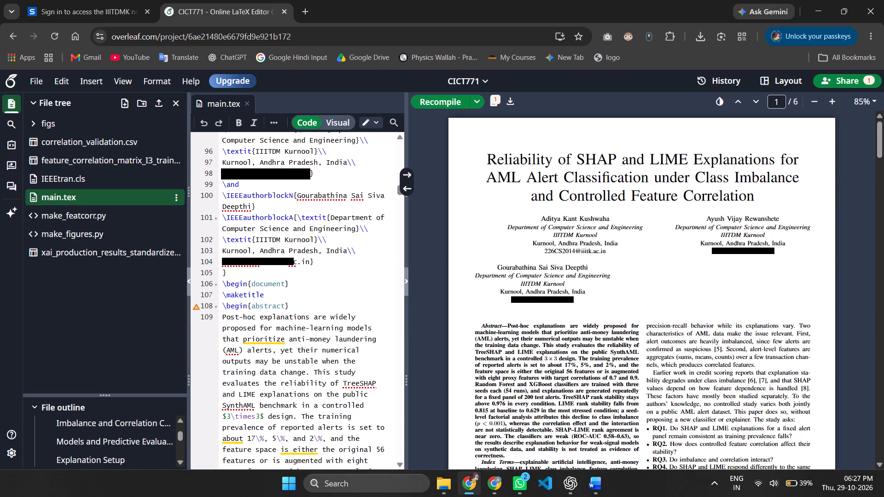
{"action": "left_click_drag", "start_coordinate": [230, 271], "coordinate": [204, 12]}
{"action": "key", "text": "ctrl+c"}
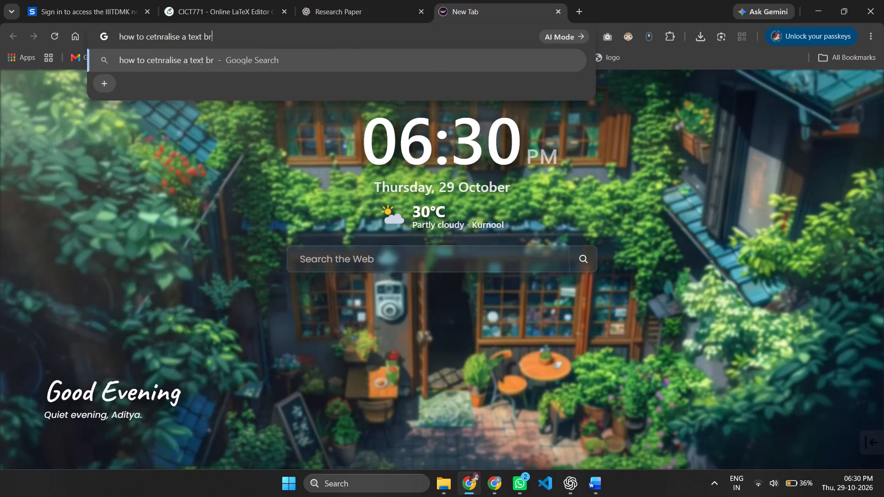
{"action": "key", "text": "BackSpace"}
{"action": "type", "text": "lock in latex"}
{"action": "key", "text": "Return"}
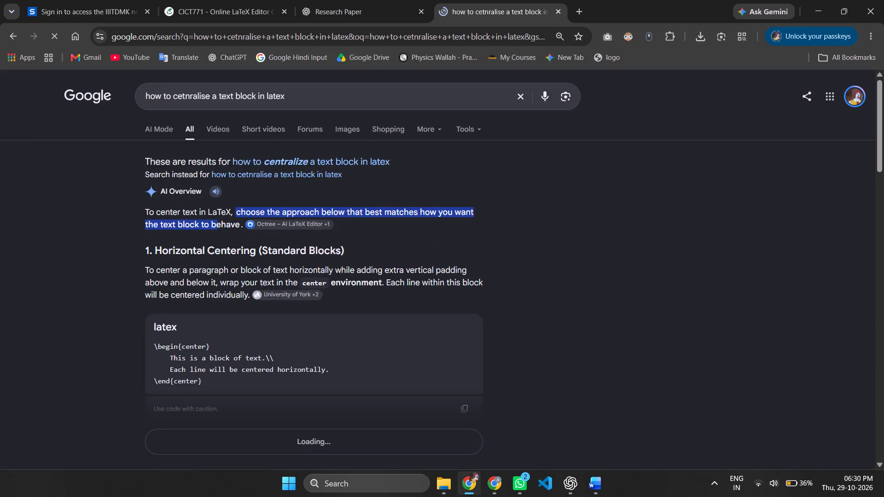
{"action": "scroll", "coordinate": [222, 298], "scroll_direction": "down", "scroll_amount": 1}
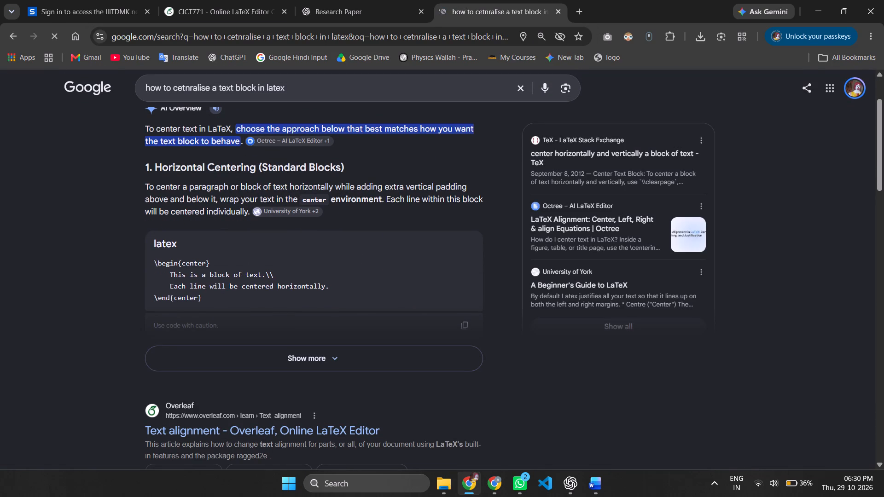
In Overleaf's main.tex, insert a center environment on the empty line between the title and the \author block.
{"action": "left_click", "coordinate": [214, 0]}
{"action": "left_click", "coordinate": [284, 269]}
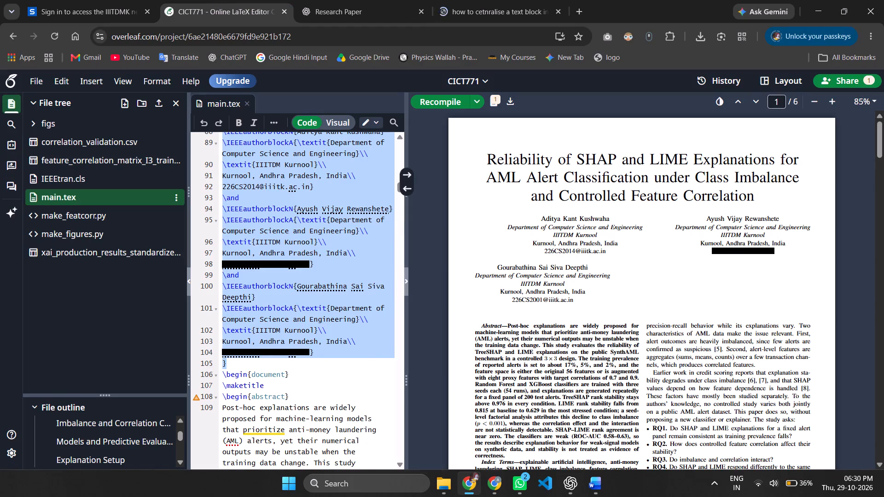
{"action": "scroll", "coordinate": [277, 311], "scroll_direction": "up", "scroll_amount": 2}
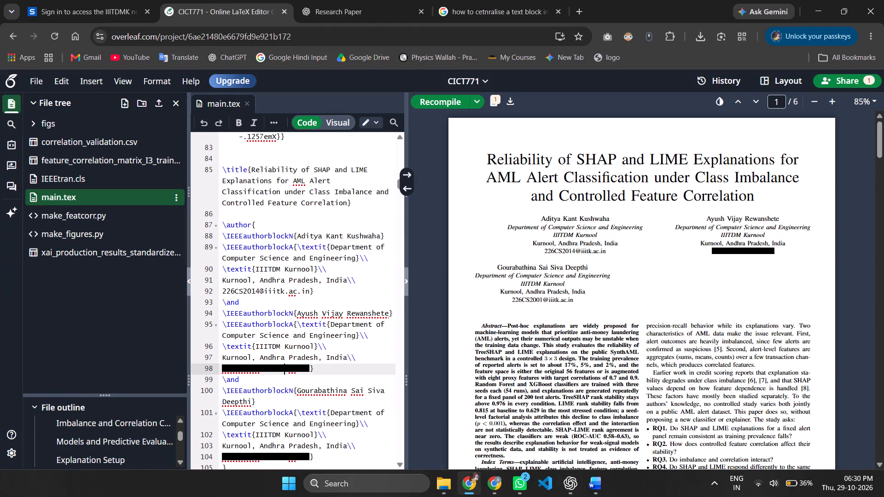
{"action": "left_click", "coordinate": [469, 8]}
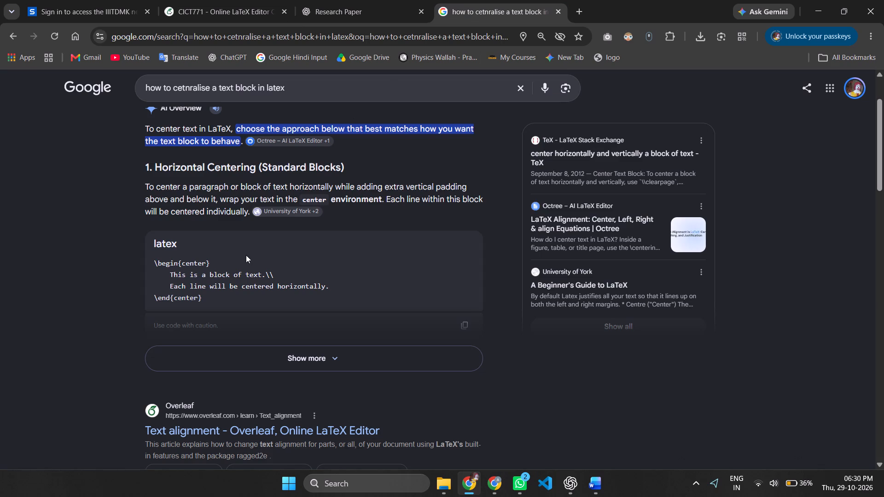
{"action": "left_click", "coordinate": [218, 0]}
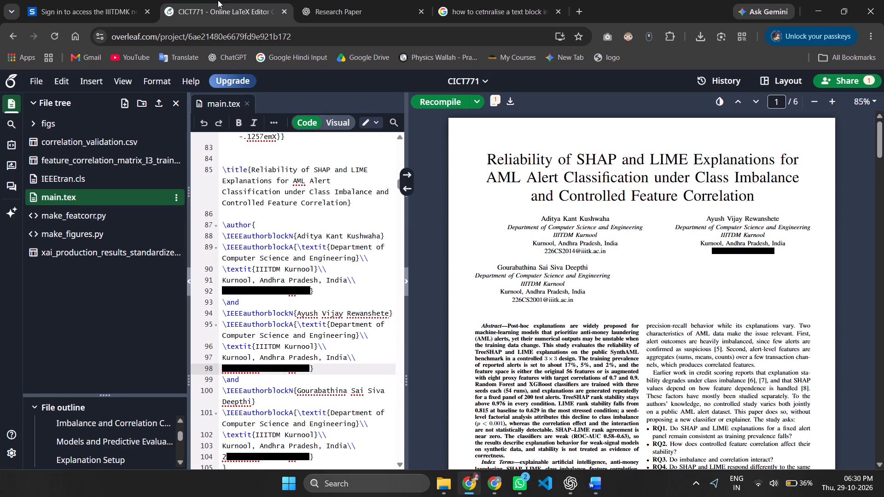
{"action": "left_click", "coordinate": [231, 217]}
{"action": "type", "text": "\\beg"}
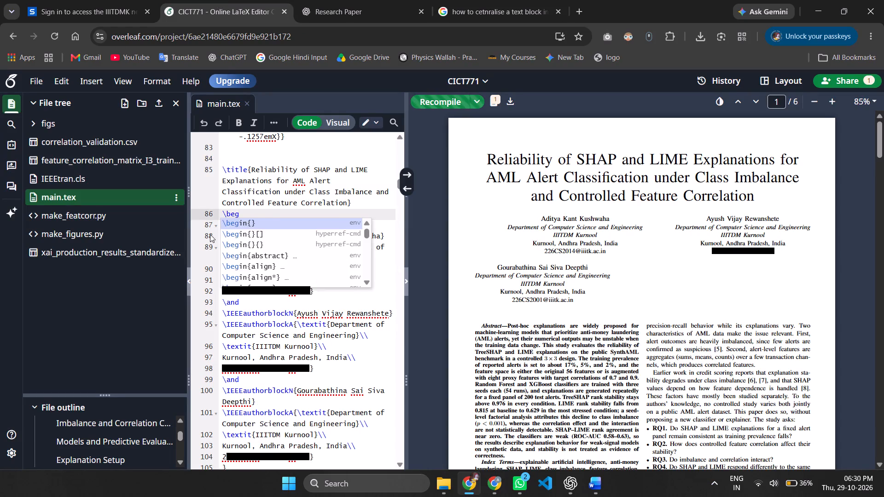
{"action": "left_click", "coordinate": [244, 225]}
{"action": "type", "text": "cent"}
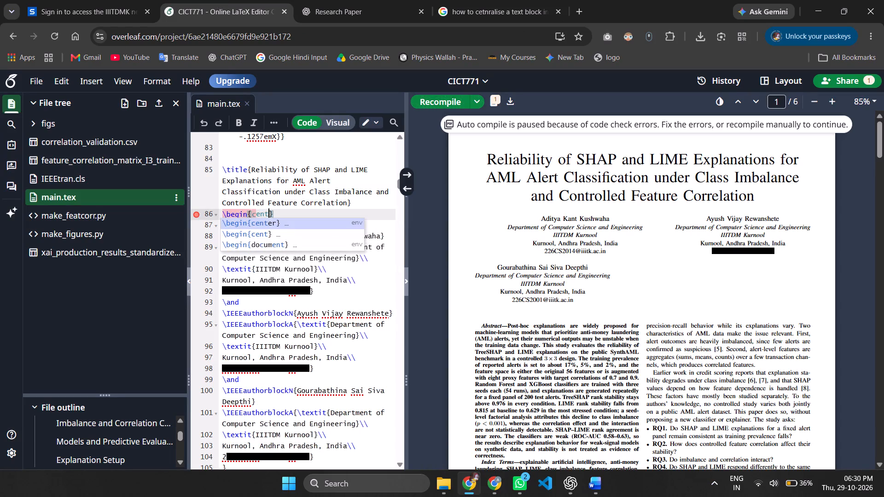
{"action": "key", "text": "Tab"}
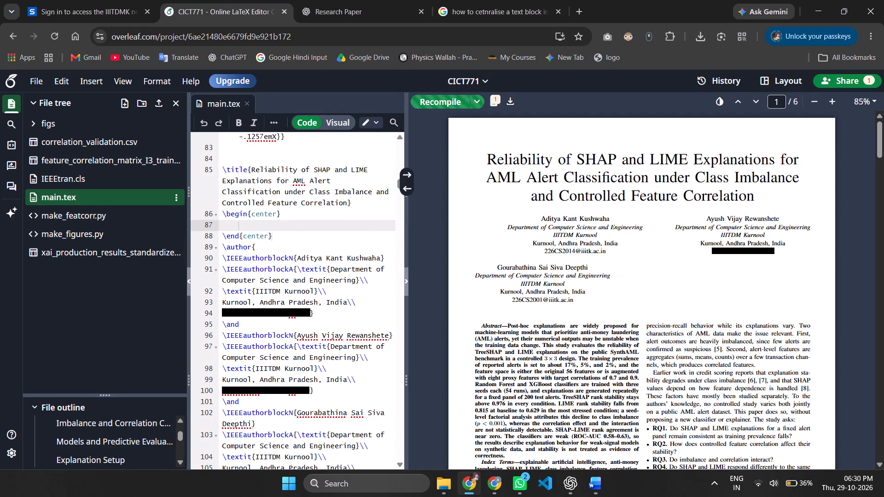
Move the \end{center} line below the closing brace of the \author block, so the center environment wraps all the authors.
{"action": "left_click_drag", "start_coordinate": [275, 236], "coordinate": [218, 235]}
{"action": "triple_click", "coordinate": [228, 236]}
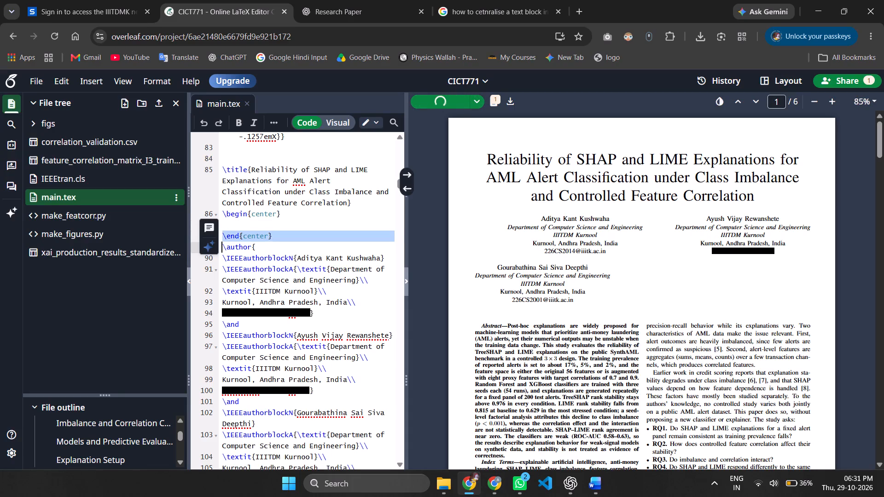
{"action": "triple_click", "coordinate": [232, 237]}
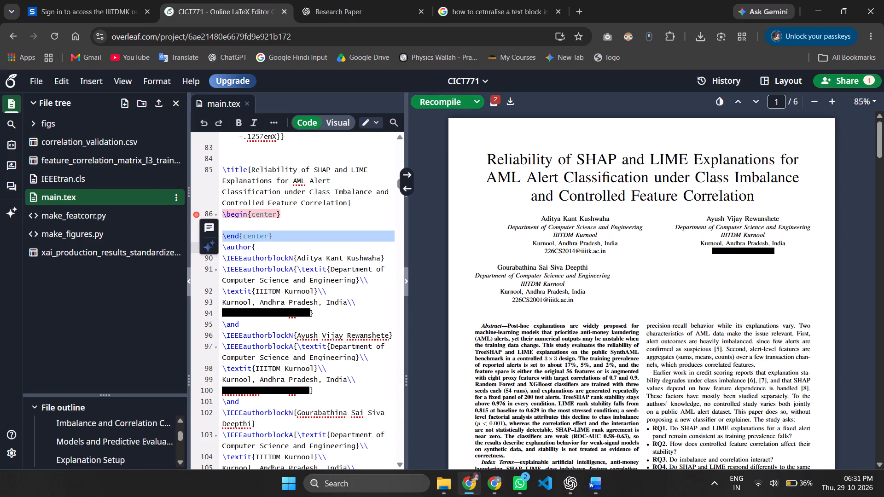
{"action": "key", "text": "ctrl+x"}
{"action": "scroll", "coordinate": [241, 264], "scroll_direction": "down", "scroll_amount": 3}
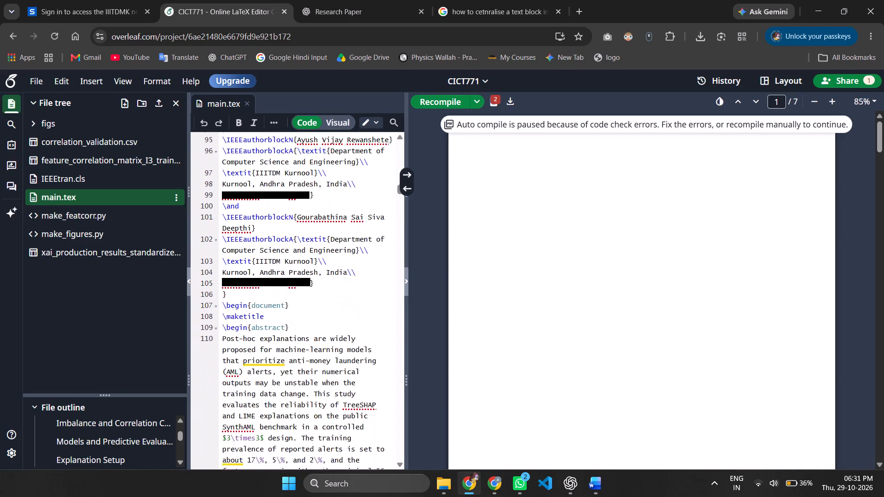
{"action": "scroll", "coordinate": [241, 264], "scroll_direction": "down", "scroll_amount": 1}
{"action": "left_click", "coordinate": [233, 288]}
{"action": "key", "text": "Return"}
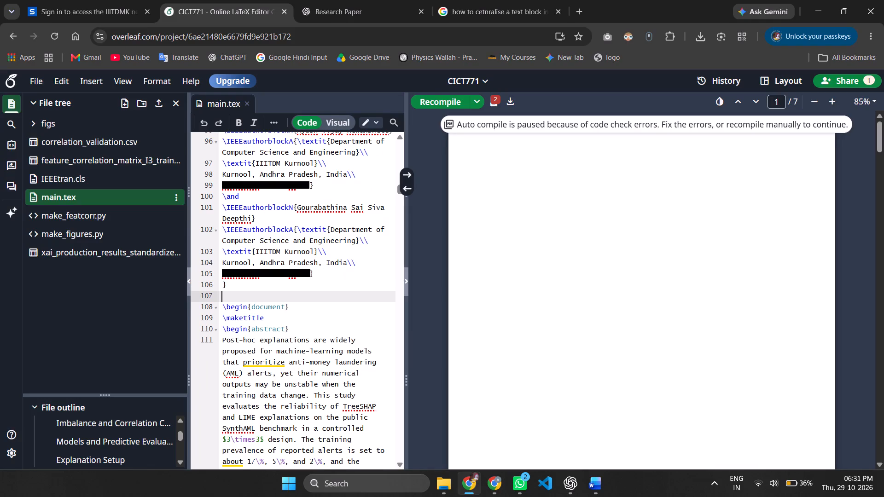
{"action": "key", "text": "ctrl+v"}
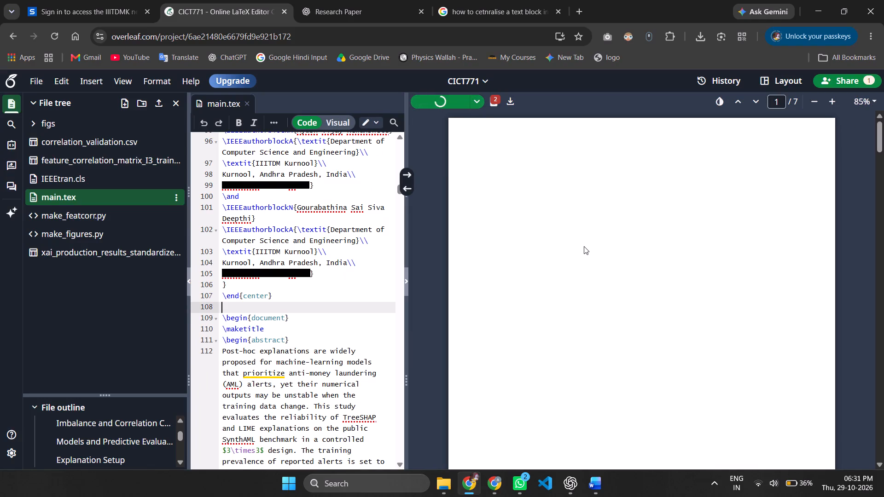
Examine the recompiled PDF preview and the error flagged at the \begin{center} line.
{"action": "scroll", "coordinate": [584, 246], "scroll_direction": "up", "scroll_amount": 2}
{"action": "scroll", "coordinate": [584, 246], "scroll_direction": "down", "scroll_amount": 4}
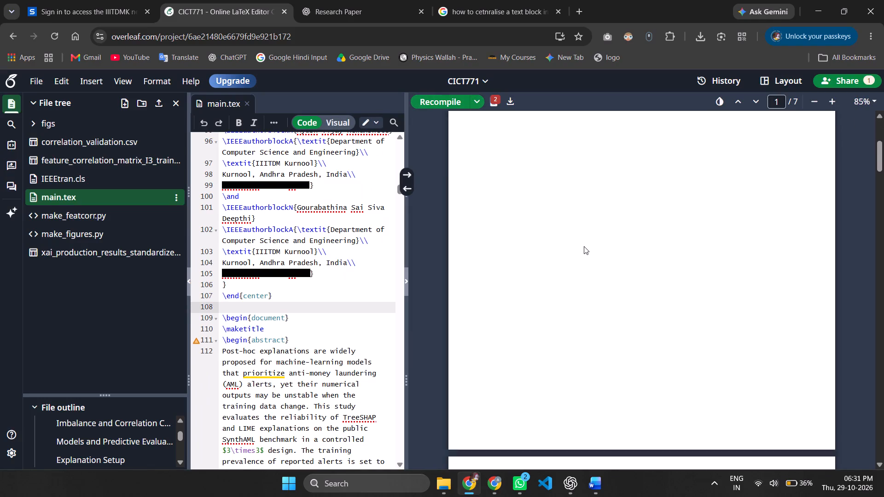
{"action": "scroll", "coordinate": [584, 246], "scroll_direction": "down", "scroll_amount": 2}
{"action": "scroll", "coordinate": [584, 246], "scroll_direction": "up", "scroll_amount": 5}
{"action": "scroll", "coordinate": [584, 246], "scroll_direction": "down", "scroll_amount": 8}
{"action": "scroll", "coordinate": [598, 250], "scroll_direction": "up", "scroll_amount": 9}
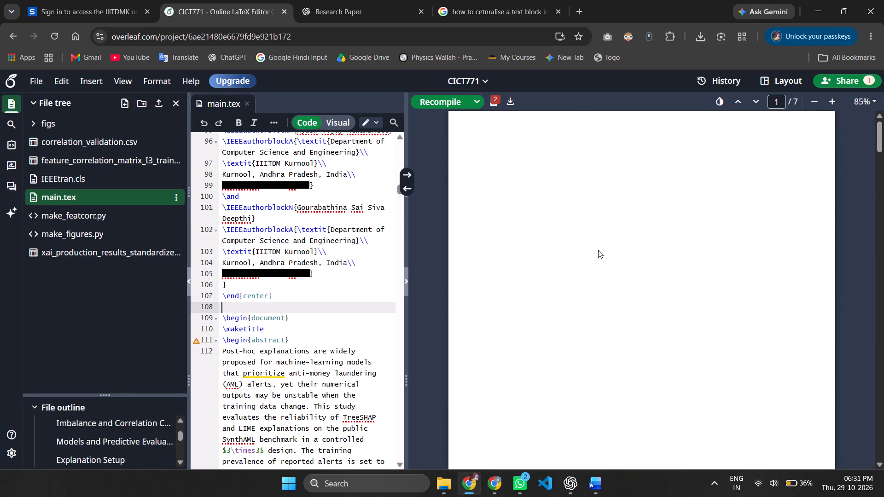
{"action": "left_click", "coordinate": [263, 297]}
{"action": "scroll", "coordinate": [263, 297], "scroll_direction": "up", "scroll_amount": 2}
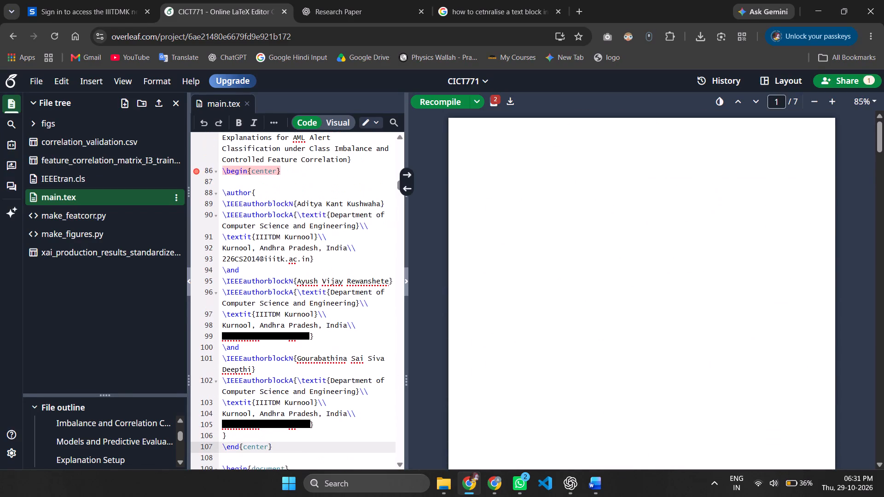
{"action": "left_click", "coordinate": [242, 165]}
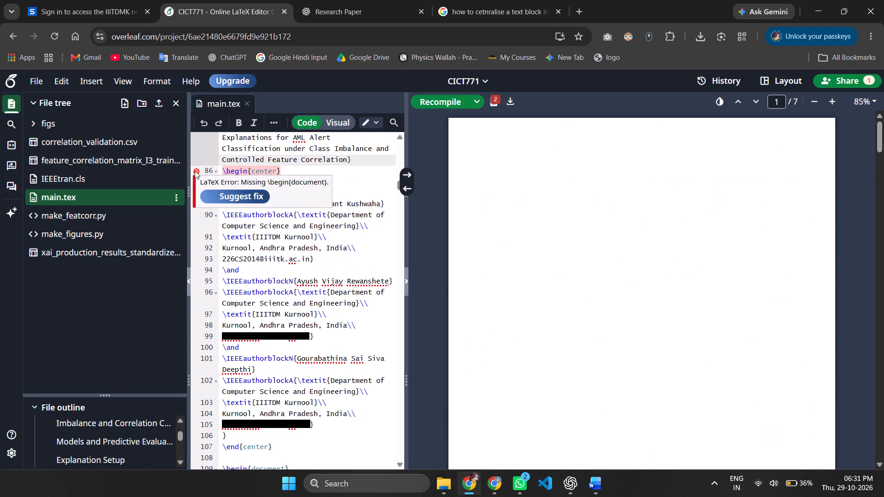
{"action": "left_click", "coordinate": [287, 183]}
{"action": "left_click", "coordinate": [328, 184]}
{"action": "left_click", "coordinate": [360, 191]}
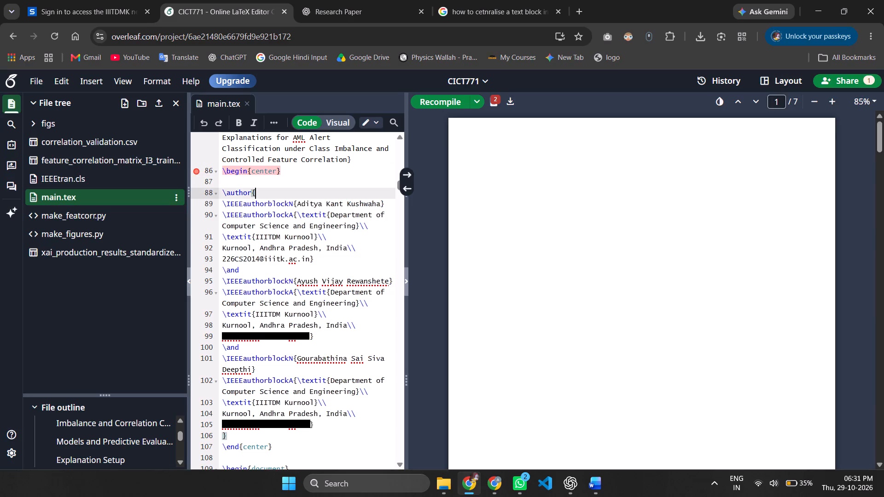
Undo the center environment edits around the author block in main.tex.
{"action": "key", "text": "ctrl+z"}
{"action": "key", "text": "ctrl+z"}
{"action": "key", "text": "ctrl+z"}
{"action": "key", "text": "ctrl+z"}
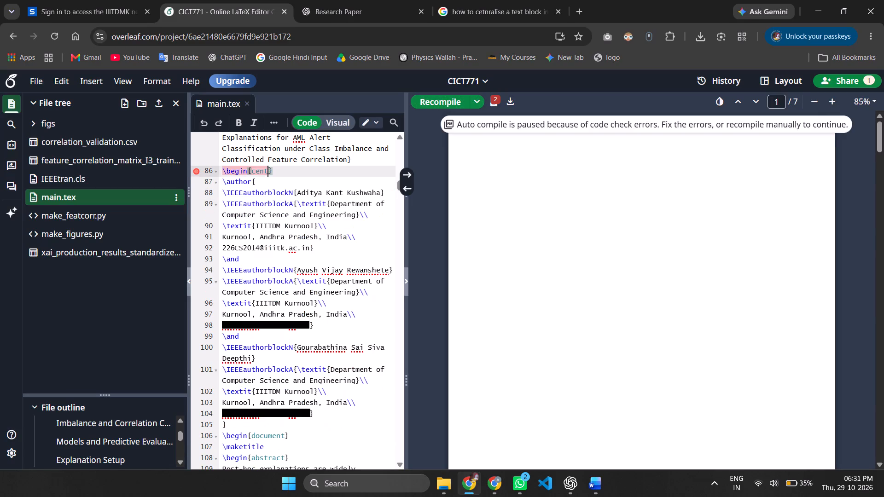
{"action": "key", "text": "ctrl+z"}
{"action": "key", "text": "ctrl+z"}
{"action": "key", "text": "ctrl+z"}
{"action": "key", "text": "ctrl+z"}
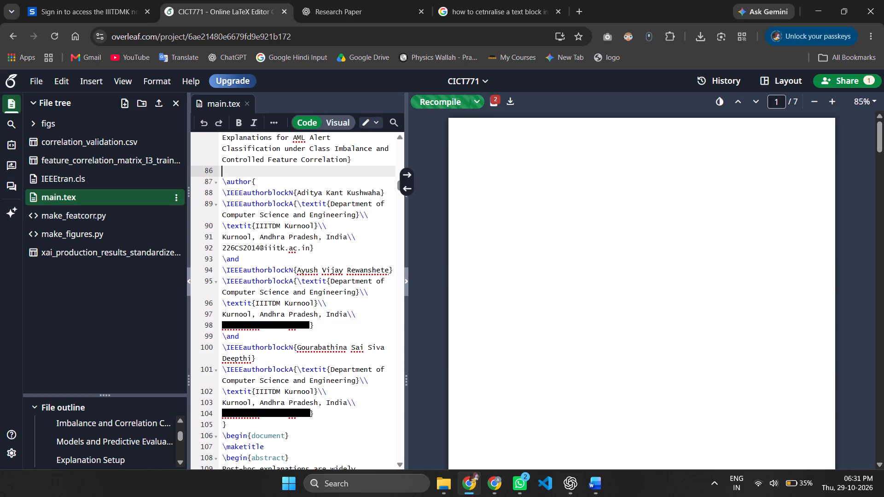
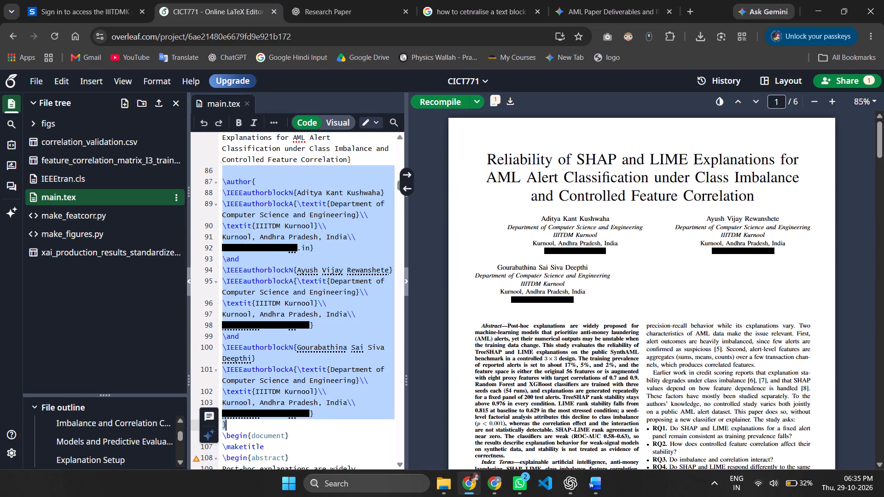
{"action": "left_click", "coordinate": [242, 334]}
{"action": "key", "text": "Return"}
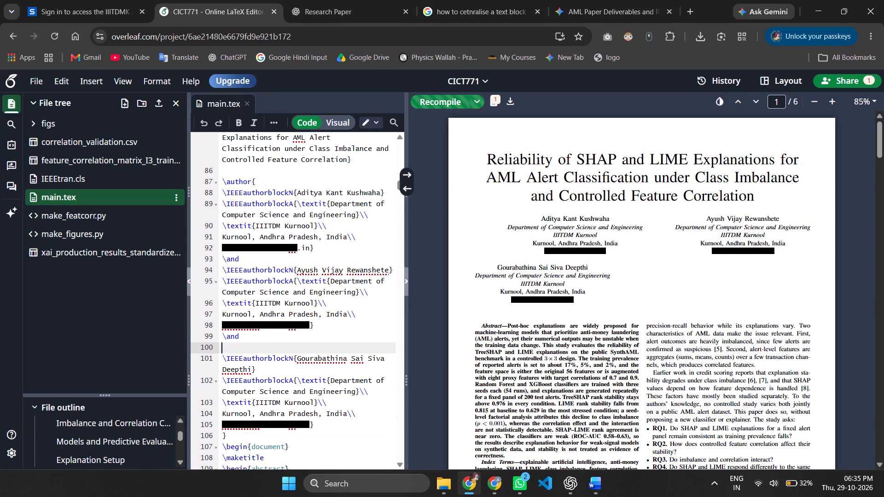
{"action": "type", "text": "\\and"}
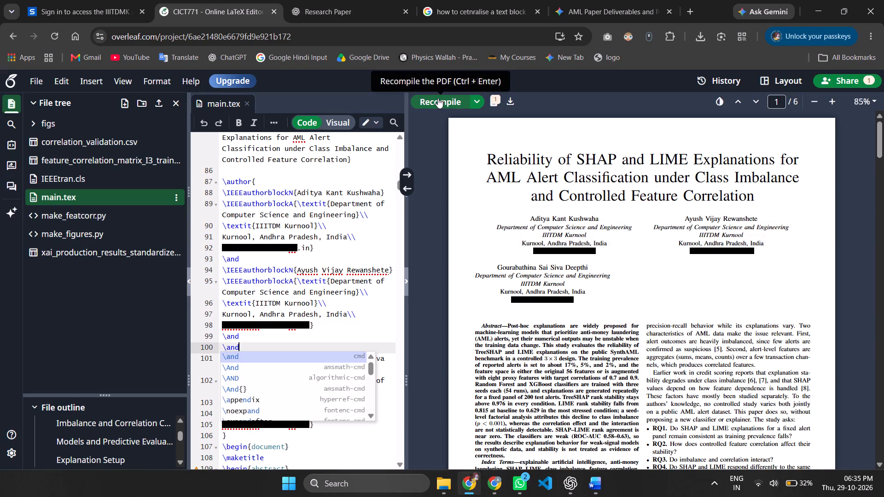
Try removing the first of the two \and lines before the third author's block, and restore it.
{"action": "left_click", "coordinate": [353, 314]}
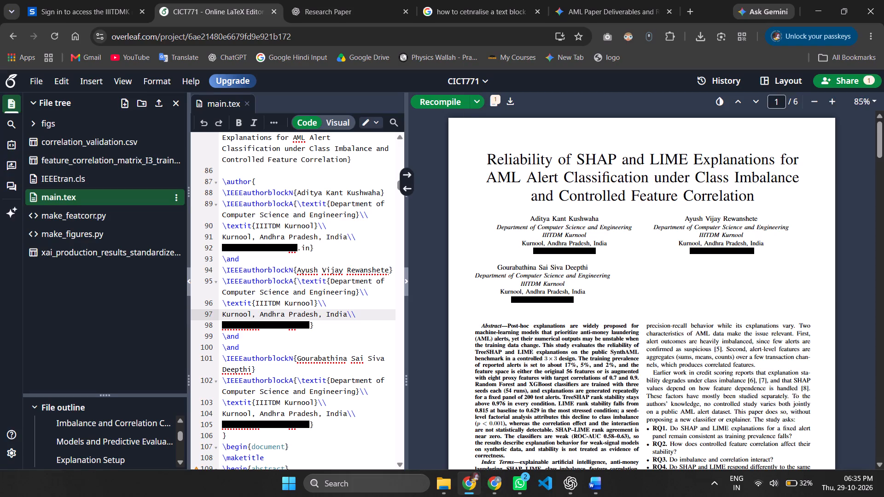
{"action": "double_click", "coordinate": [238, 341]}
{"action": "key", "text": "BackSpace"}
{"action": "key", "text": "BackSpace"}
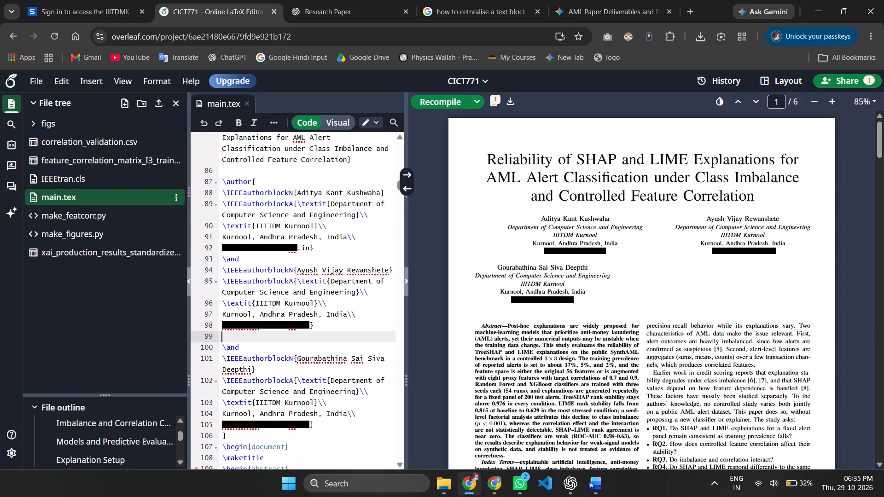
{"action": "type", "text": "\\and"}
Insert a second \and line between the first and second authors' blocks.
{"action": "left_click", "coordinate": [260, 260]}
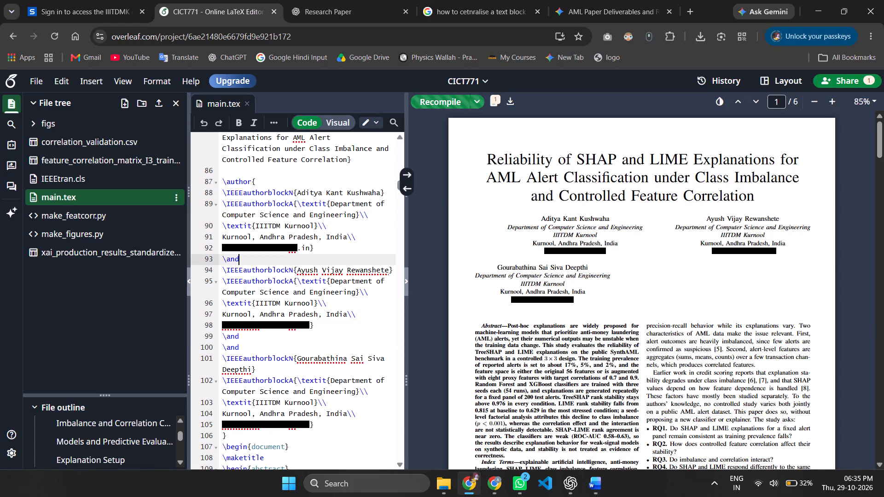
{"action": "key", "text": "Return"}
{"action": "key", "text": "a"}
{"action": "key", "text": "BackSpace"}
{"action": "type", "text": "/and"}
{"action": "key", "text": "BackSpace"}
{"action": "key", "text": "BackSpace"}
{"action": "key", "text": "BackSpace"}
{"action": "key", "text": "BackSpace"}
{"action": "key", "text": "bracketright"}
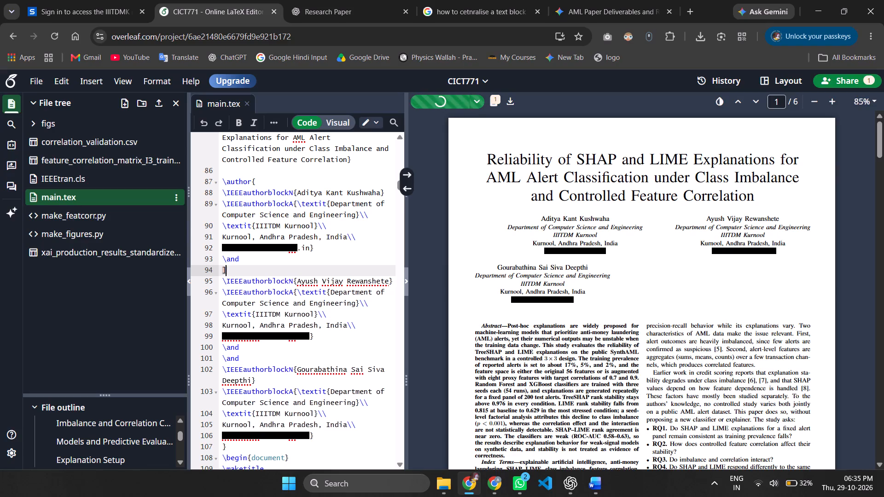
{"action": "key", "text": "BackSpace"}
{"action": "type", "text": "\\and"}
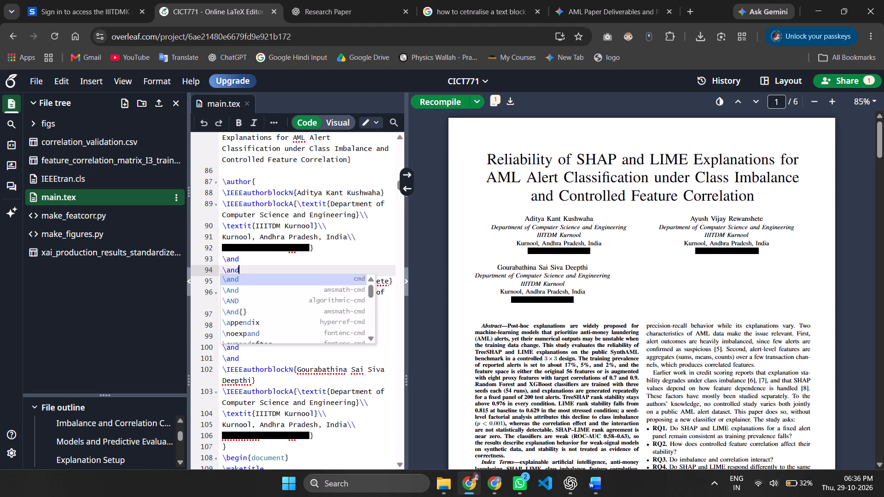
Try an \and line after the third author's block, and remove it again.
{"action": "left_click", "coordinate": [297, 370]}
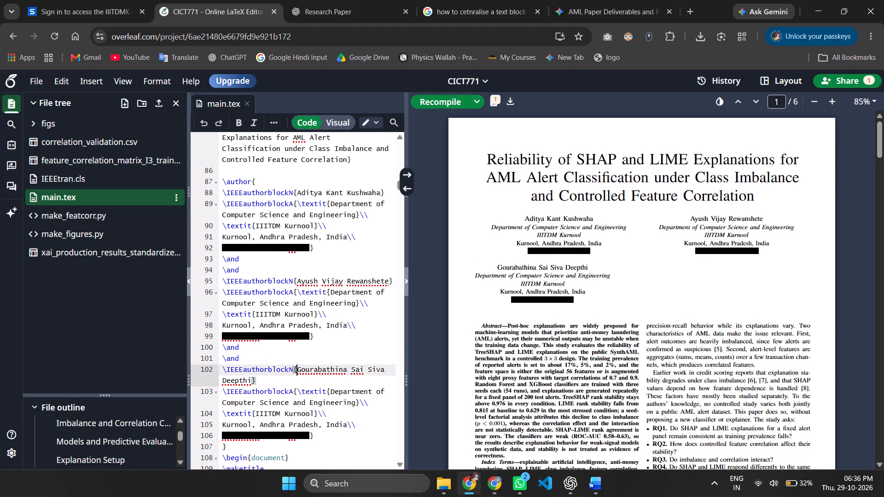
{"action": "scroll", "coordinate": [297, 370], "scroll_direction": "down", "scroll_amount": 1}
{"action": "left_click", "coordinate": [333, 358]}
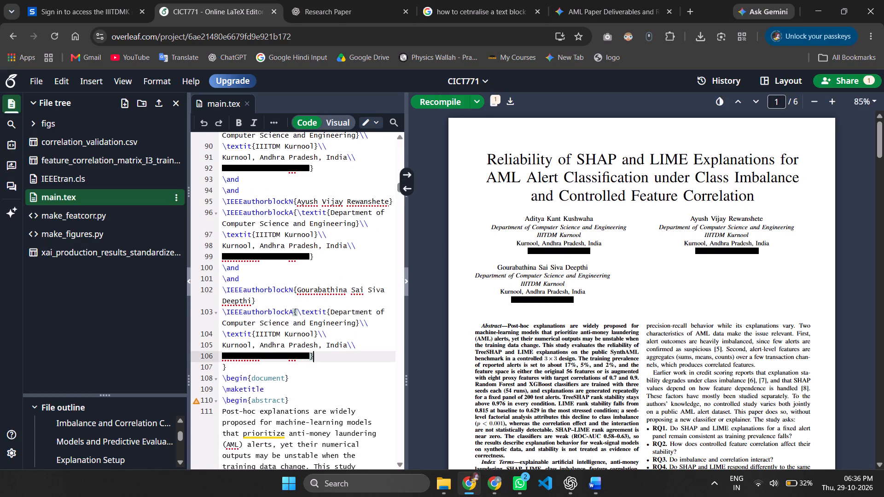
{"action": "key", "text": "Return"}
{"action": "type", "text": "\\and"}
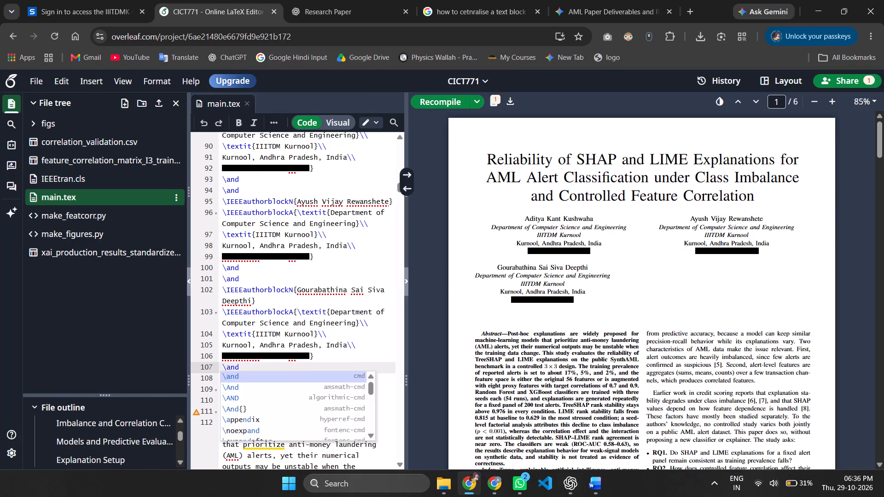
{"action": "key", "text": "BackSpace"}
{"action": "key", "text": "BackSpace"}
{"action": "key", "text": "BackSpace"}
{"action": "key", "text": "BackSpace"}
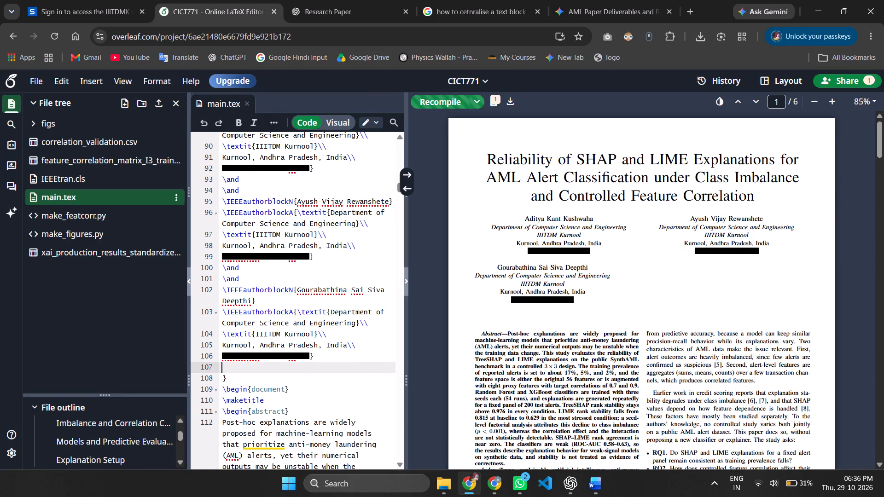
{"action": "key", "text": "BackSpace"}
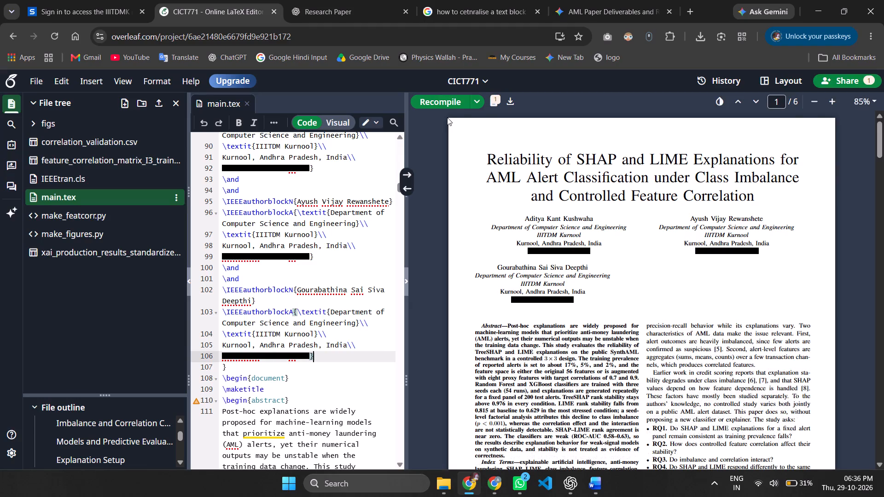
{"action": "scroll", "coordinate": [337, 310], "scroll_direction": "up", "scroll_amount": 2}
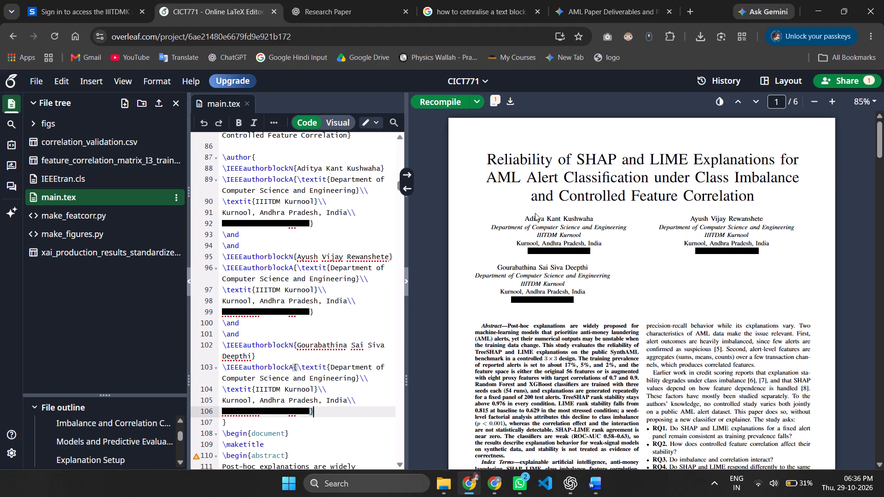
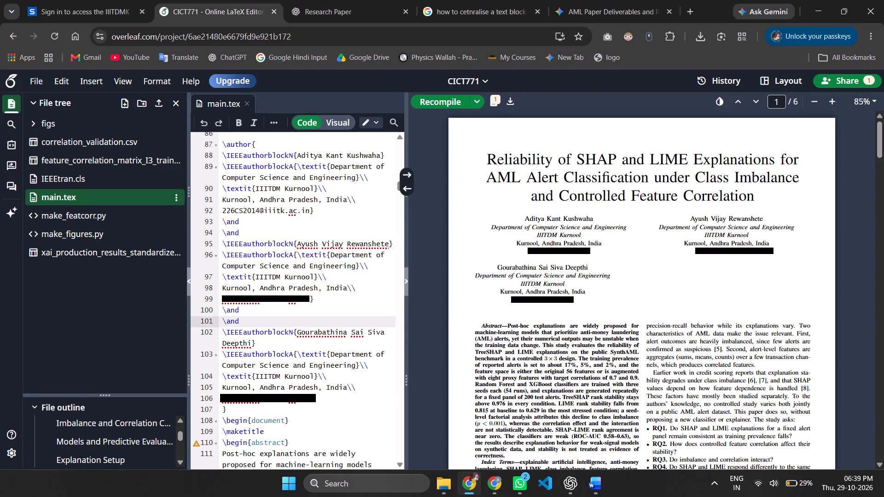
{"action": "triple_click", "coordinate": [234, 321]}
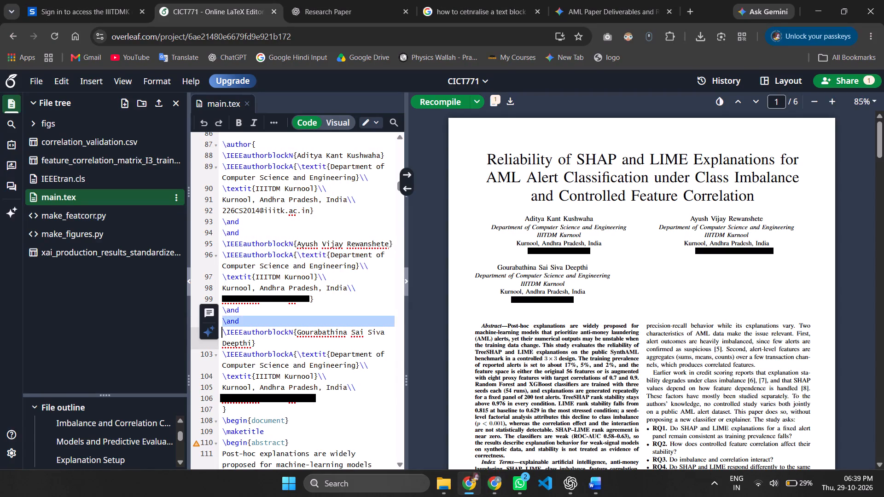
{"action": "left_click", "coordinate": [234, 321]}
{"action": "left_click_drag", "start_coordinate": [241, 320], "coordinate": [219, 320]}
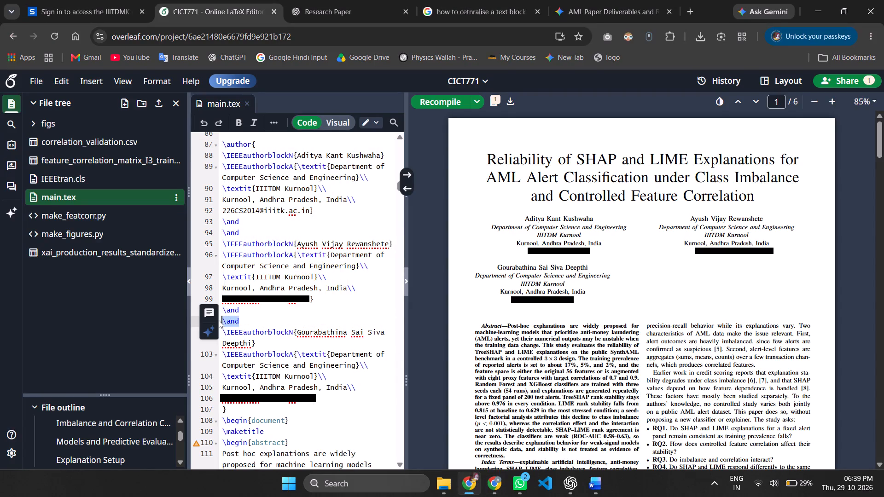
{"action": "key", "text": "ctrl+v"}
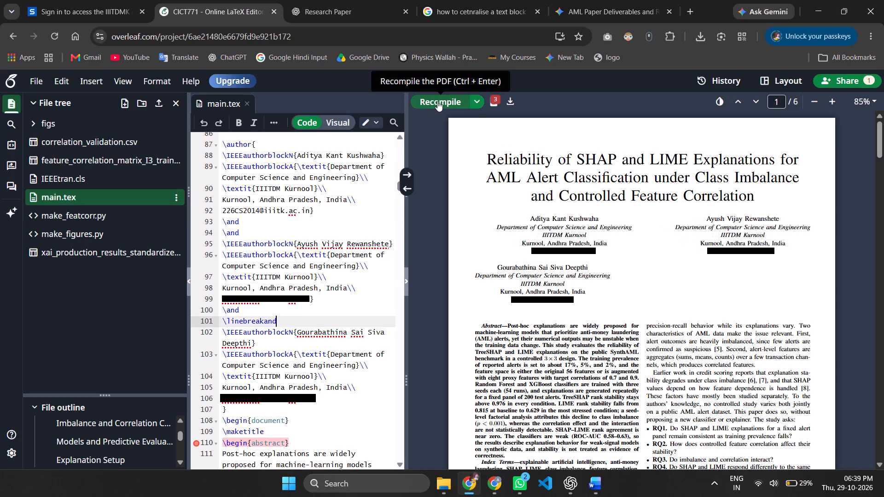
Undo the recent author-block edits in main.tex until only a single \and line separates each pair of authors.
{"action": "scroll", "coordinate": [268, 418], "scroll_direction": "down", "scroll_amount": 1}
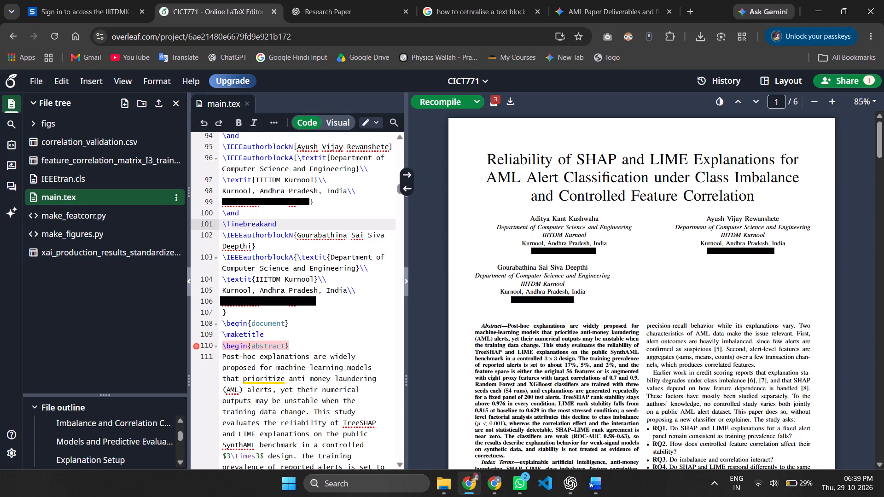
{"action": "key", "text": "ctrl+z"}
{"action": "key", "text": "ctrl+z"}
{"action": "key", "text": "ctrl+z"}
{"action": "key", "text": "ctrl+z"}
{"action": "key", "text": "ctrl+z"}
{"action": "key", "text": "ctrl+z"}
{"action": "key", "text": "ctrl+z"}
{"action": "key", "text": "ctrl+z"}
{"action": "key", "text": "ctrl+z"}
{"action": "key", "text": "ctrl+z"}
{"action": "key", "text": "ctrl+z"}
{"action": "key", "text": "ctrl+z"}
{"action": "key", "text": "ctrl+z"}
{"action": "key", "text": "ctrl+z"}
{"action": "key", "text": "ctrl+z"}
{"action": "key", "text": "ctrl+z"}
{"action": "key", "text": "ctrl+z"}
{"action": "key", "text": "ctrl+z"}
{"action": "key", "text": "ctrl+z"}
{"action": "key", "text": "ctrl+z"}
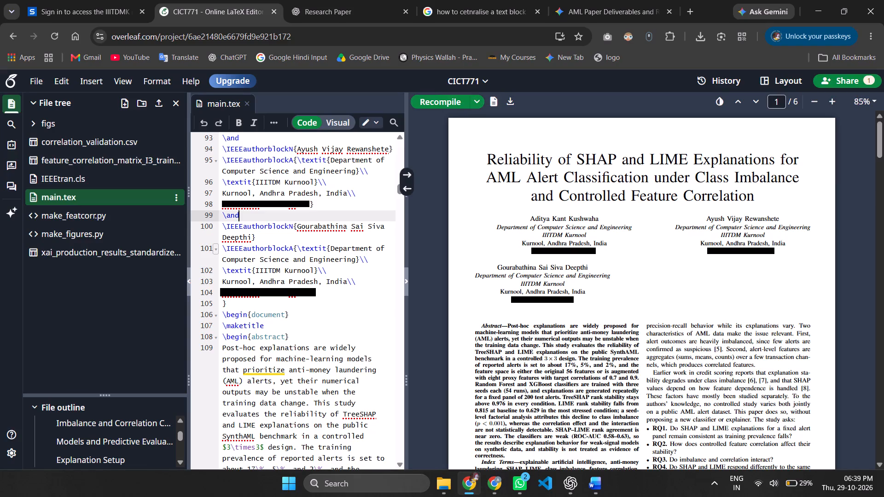
Replace the \and line before the third author's block with \linebreakand.
{"action": "triple_click", "coordinate": [233, 211]}
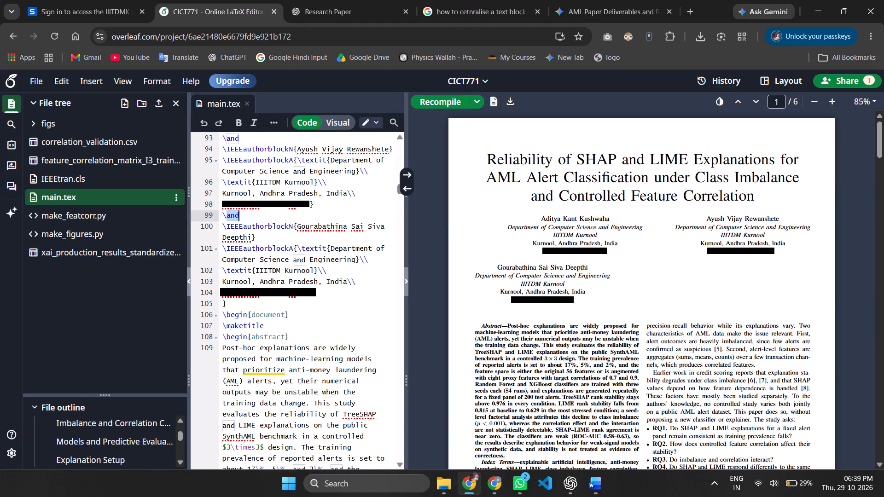
{"action": "left_click_drag", "start_coordinate": [244, 213], "coordinate": [212, 214]}
{"action": "key", "text": "ctrl+v"}
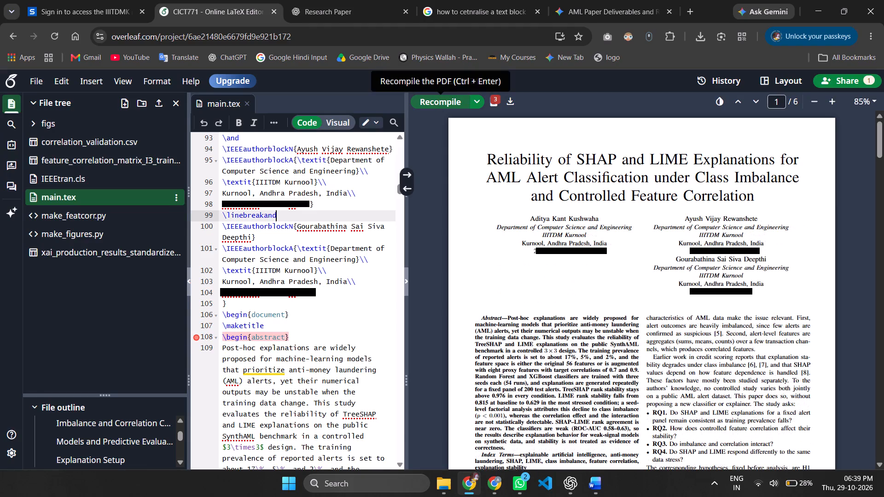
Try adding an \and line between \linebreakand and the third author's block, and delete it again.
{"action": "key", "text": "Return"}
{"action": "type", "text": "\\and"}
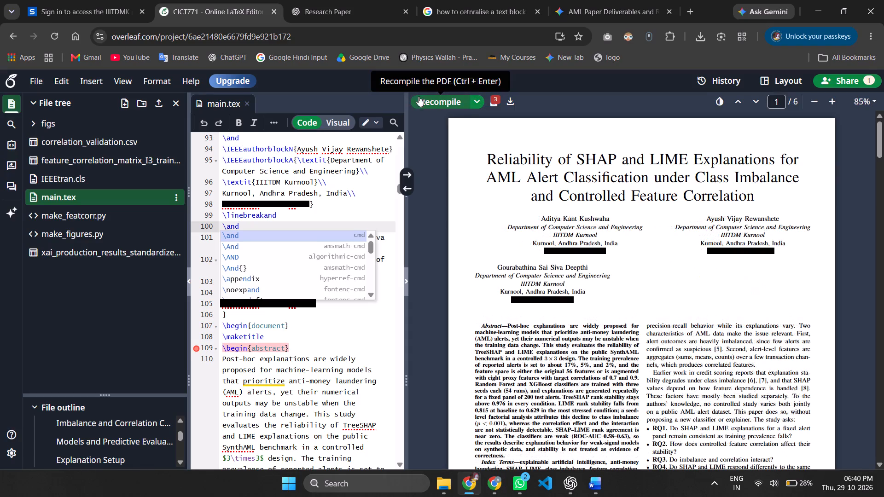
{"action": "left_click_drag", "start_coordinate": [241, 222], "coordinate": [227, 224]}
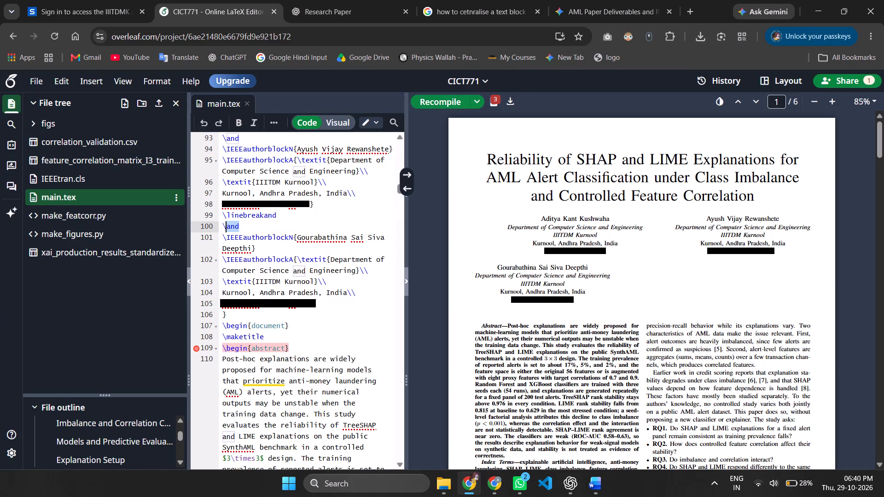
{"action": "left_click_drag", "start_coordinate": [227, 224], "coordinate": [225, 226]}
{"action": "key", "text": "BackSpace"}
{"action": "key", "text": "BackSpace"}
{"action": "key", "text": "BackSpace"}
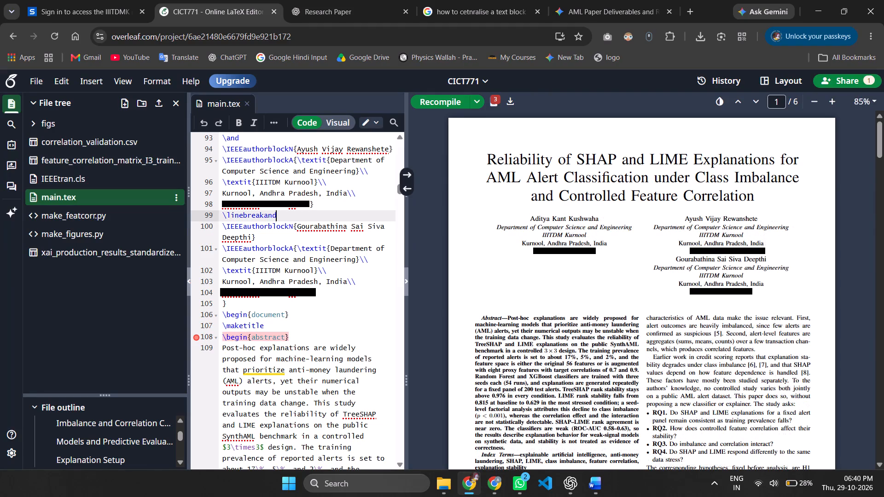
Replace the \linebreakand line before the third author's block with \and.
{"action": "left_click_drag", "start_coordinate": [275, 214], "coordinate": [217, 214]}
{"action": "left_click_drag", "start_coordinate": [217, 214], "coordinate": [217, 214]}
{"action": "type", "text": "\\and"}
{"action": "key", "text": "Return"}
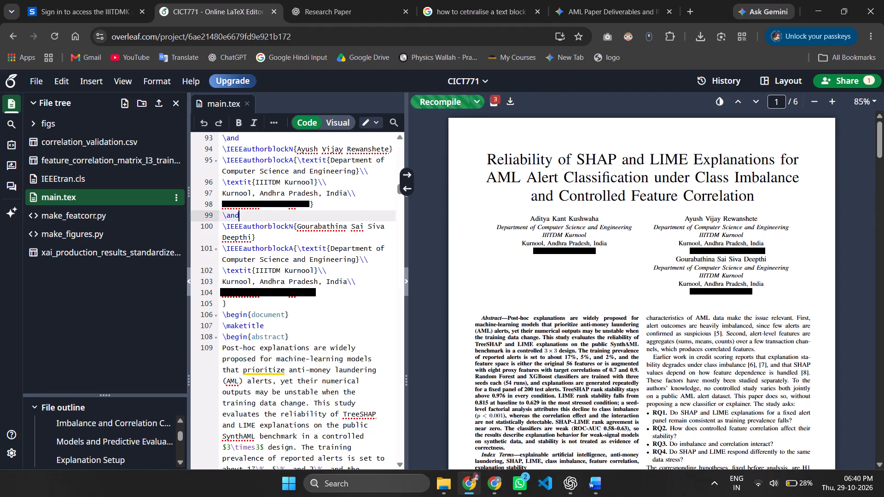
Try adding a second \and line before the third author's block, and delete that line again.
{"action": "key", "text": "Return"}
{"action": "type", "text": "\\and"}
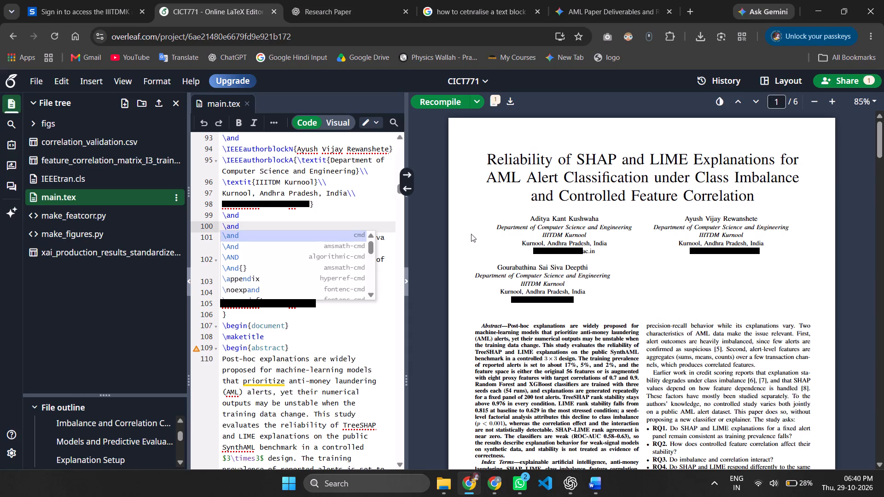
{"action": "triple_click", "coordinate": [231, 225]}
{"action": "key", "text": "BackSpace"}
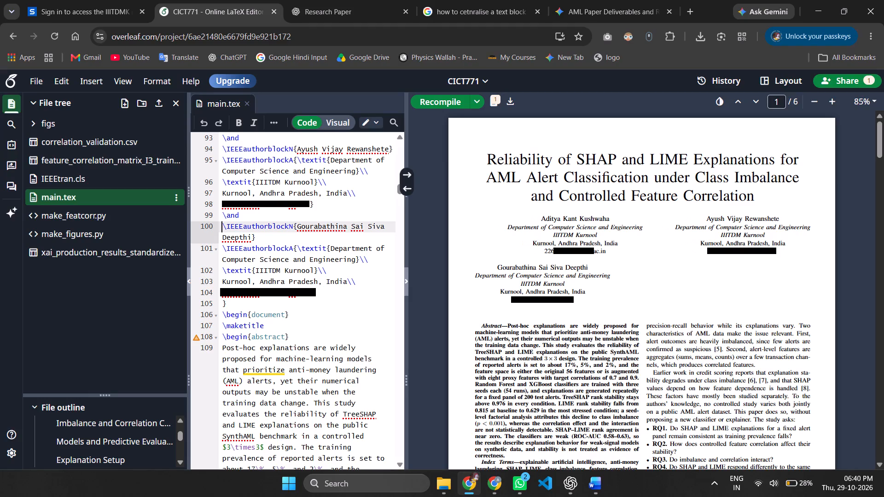
Undo the recent author-block edits back to the single \and line and the closing brace directly after the third author's e-mail.
{"action": "key", "text": "ctrl+z"}
{"action": "key", "text": "ctrl+z"}
{"action": "key", "text": "ctrl+z"}
{"action": "key", "text": "ctrl+z"}
{"action": "key", "text": "ctrl+z"}
{"action": "key", "text": "ctrl+z"}
{"action": "key", "text": "ctrl+z"}
{"action": "key", "text": "ctrl+z"}
{"action": "key", "text": "ctrl+z"}
{"action": "key", "text": "ctrl+z"}
{"action": "key", "text": "ctrl+z"}
{"action": "key", "text": "ctrl+z"}
{"action": "key", "text": "ctrl+z"}
{"action": "key", "text": "ctrl+z"}
{"action": "key", "text": "ctrl+z"}
{"action": "key", "text": "ctrl+z"}
{"action": "key", "text": "ctrl+z"}
{"action": "key", "text": "ctrl+z"}
{"action": "key", "text": "ctrl+z"}
{"action": "key", "text": "ctrl+z"}
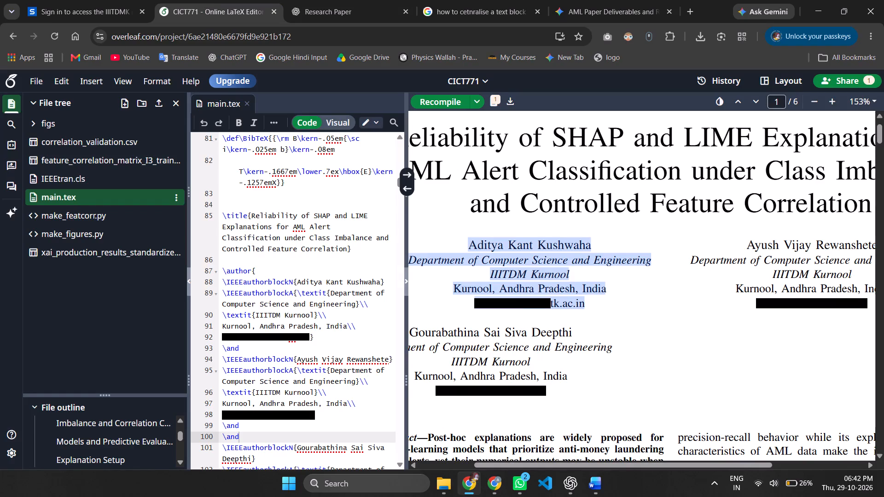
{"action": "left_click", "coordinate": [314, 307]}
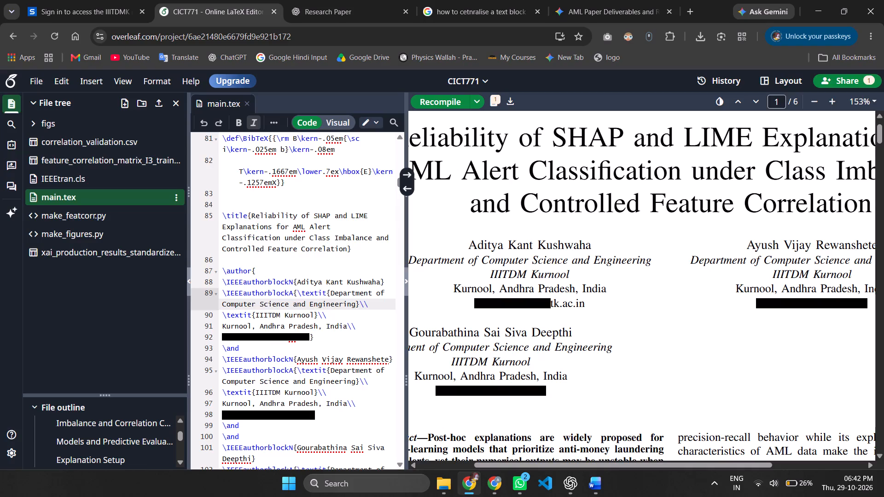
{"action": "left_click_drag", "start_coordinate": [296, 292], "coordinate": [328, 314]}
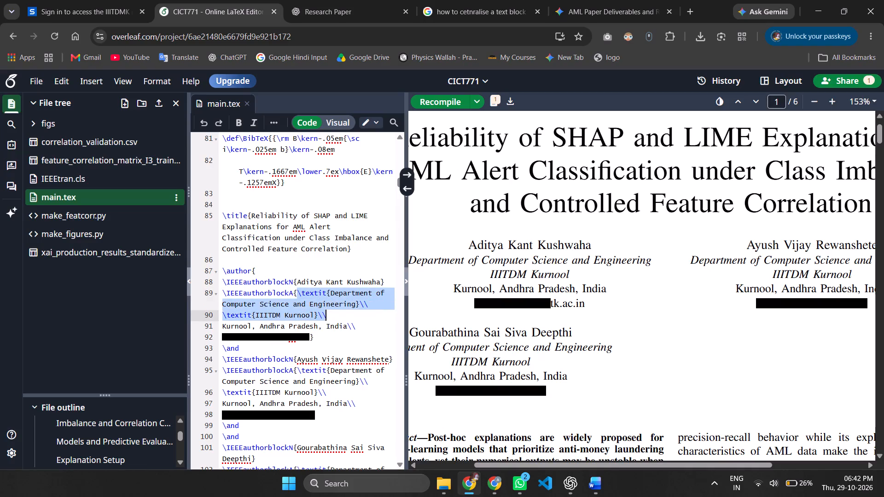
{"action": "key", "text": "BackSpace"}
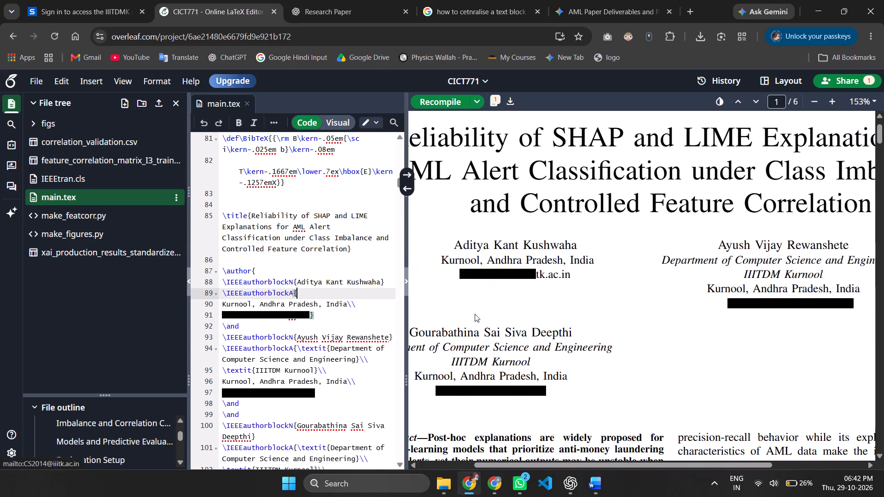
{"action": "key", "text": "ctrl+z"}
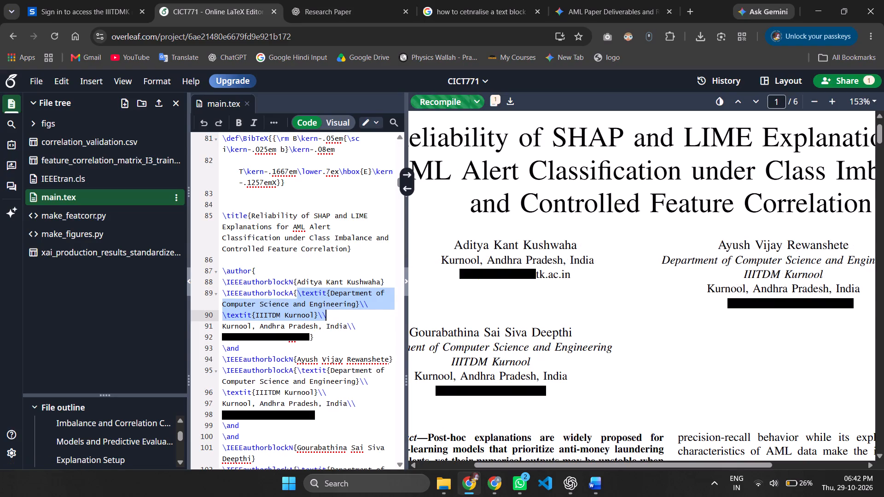
Delete the "Department of Computer Science and Engineering" line from the first and second authors' blocks in main.tex.
{"action": "left_click_drag", "start_coordinate": [355, 303], "coordinate": [367, 304]}
{"action": "left_click", "coordinate": [367, 304]}
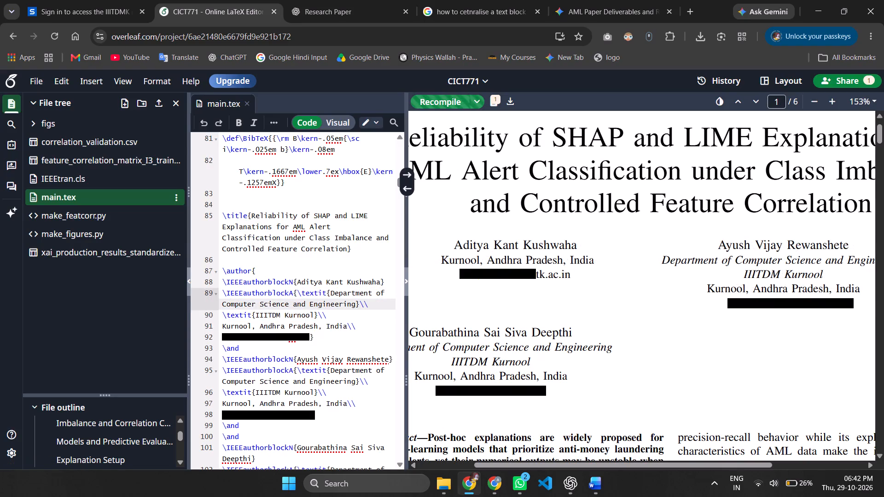
{"action": "left_click_drag", "start_coordinate": [371, 305], "coordinate": [298, 298]}
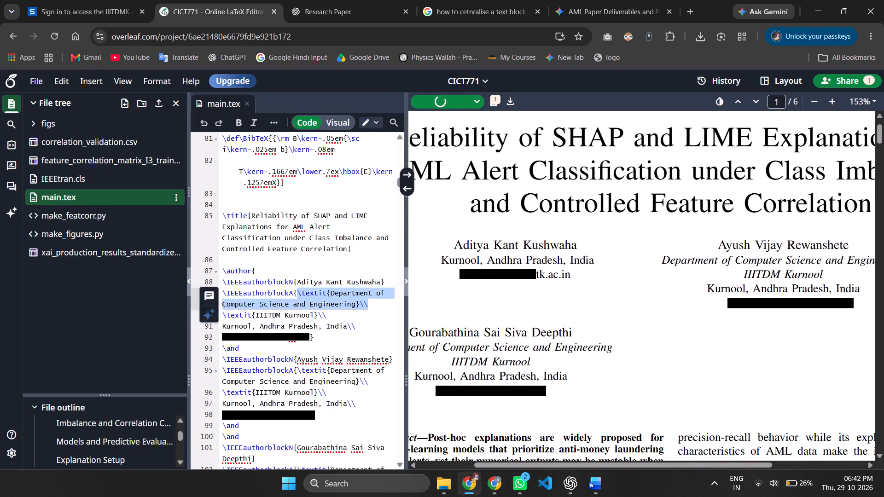
{"action": "key", "text": "BackSpace"}
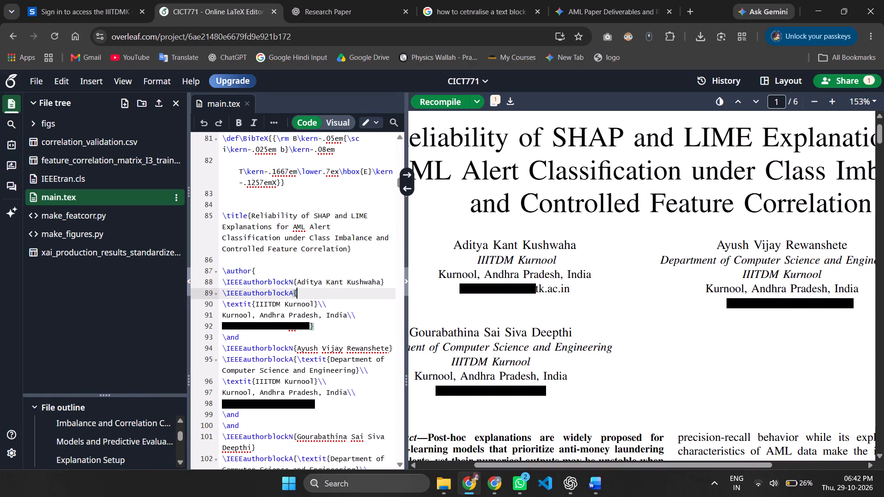
{"action": "left_click_drag", "start_coordinate": [368, 369], "coordinate": [297, 361]}
{"action": "key", "text": "BackSpace"}
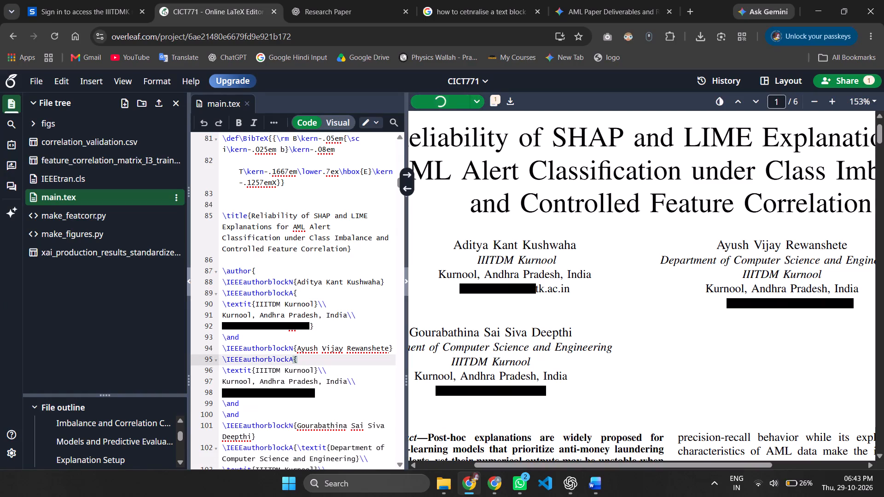
Remove the duplicate \and between the second and third author blocks.
{"action": "scroll", "coordinate": [225, 400], "scroll_direction": "down", "scroll_amount": 1}
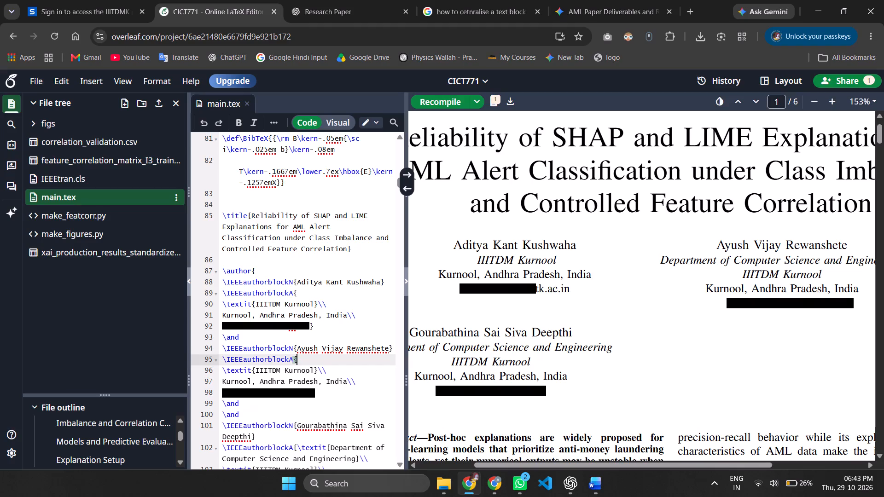
{"action": "scroll", "coordinate": [225, 400], "scroll_direction": "down", "scroll_amount": 1}
{"action": "left_click_drag", "start_coordinate": [240, 333], "coordinate": [222, 333]}
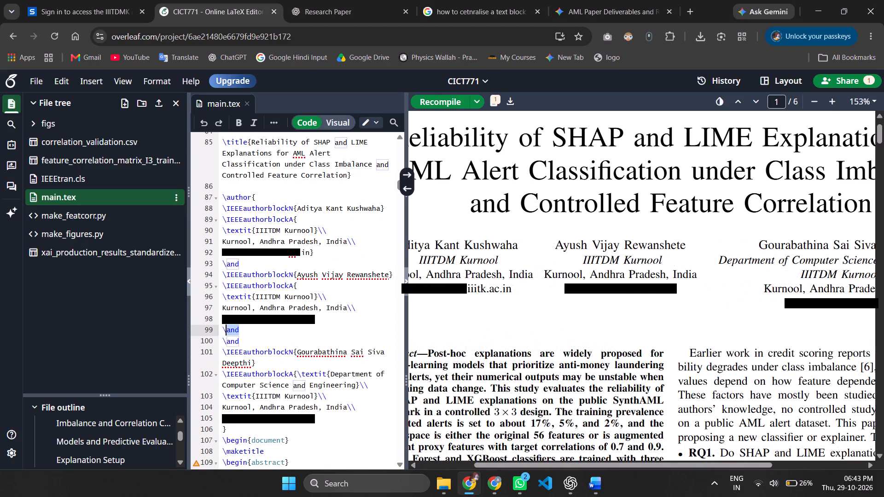
{"action": "left_click_drag", "start_coordinate": [222, 333], "coordinate": [221, 331]}
{"action": "key", "text": "BackSpace"}
{"action": "key", "text": "BackSpace"}
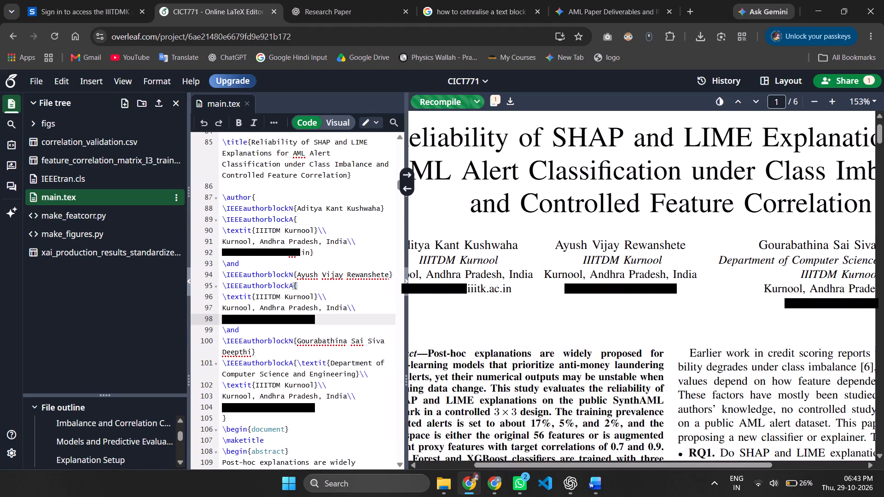
Delete the "Department of Computer Science and Engineering" line from the third author's block.
{"action": "left_click_drag", "start_coordinate": [369, 372], "coordinate": [299, 367]}
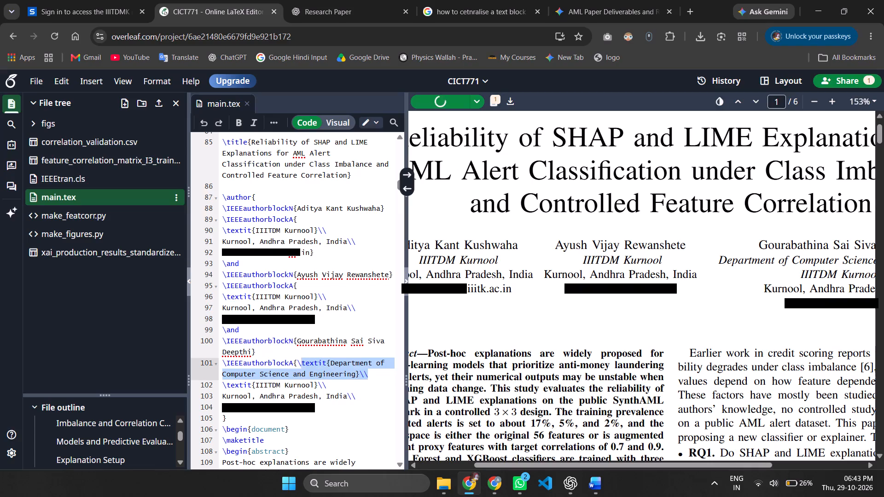
{"action": "left_click_drag", "start_coordinate": [299, 367], "coordinate": [296, 366]}
{"action": "key", "text": "BackSpace"}
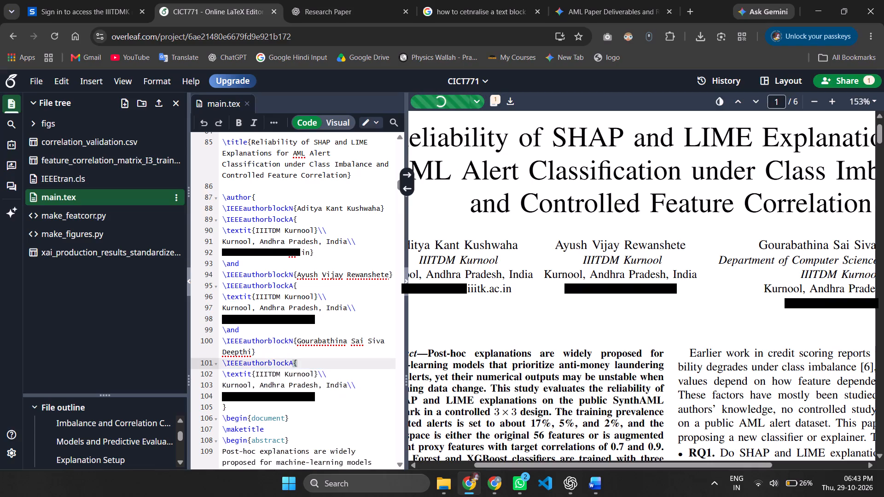
Join the \textit{IIITDM Kurnool} line directly onto \IEEEauthorblockA{ in all three author blocks.
{"action": "key", "text": "Delete"}
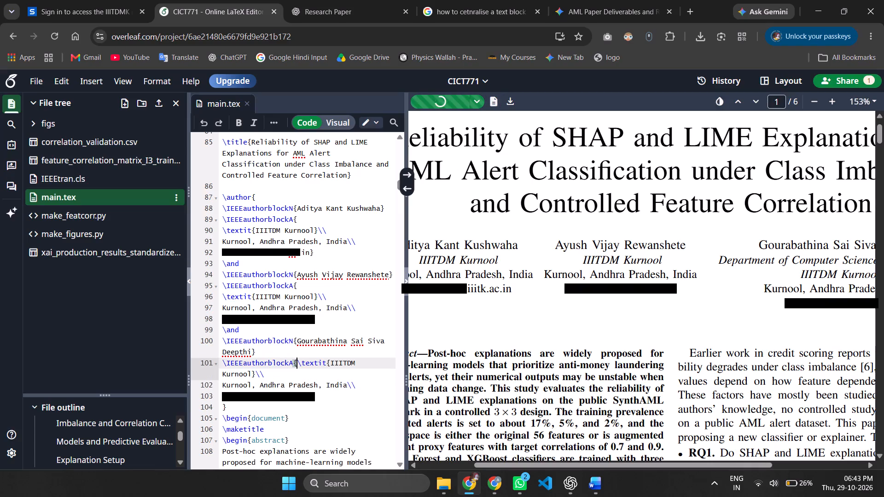
{"action": "left_click", "coordinate": [298, 282]}
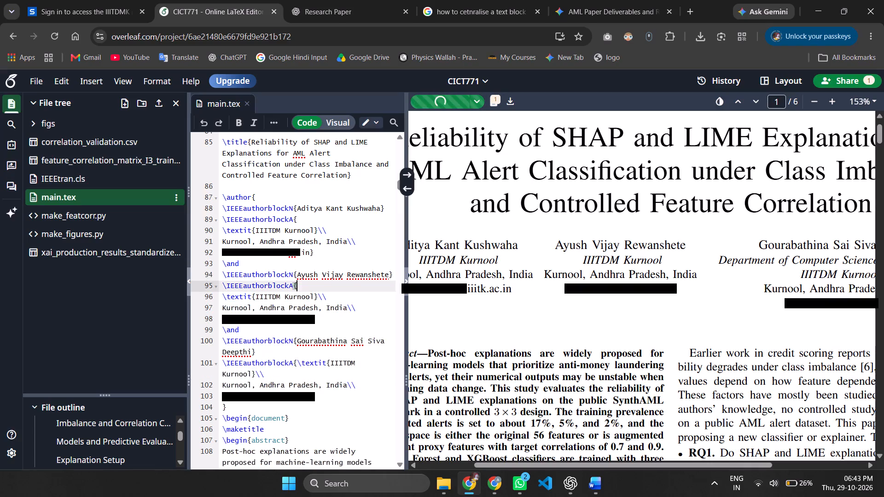
{"action": "key", "text": "Delete"}
{"action": "left_click", "coordinate": [303, 222]}
{"action": "key", "text": "Delete"}
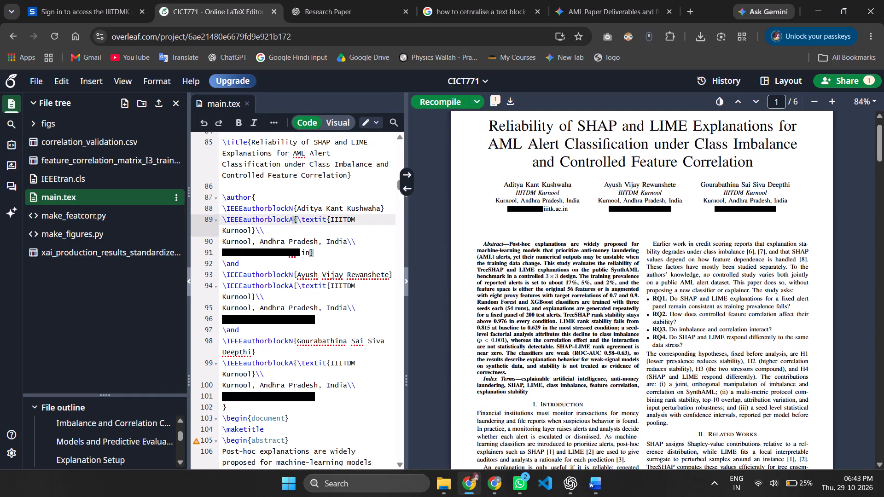
Review the recompiled PDF through all its pages, checking the layout from the author row to the references.
{"action": "scroll", "coordinate": [668, 242], "scroll_direction": "up", "scroll_amount": 2}
{"action": "scroll", "coordinate": [614, 370], "scroll_direction": "down", "scroll_amount": 6}
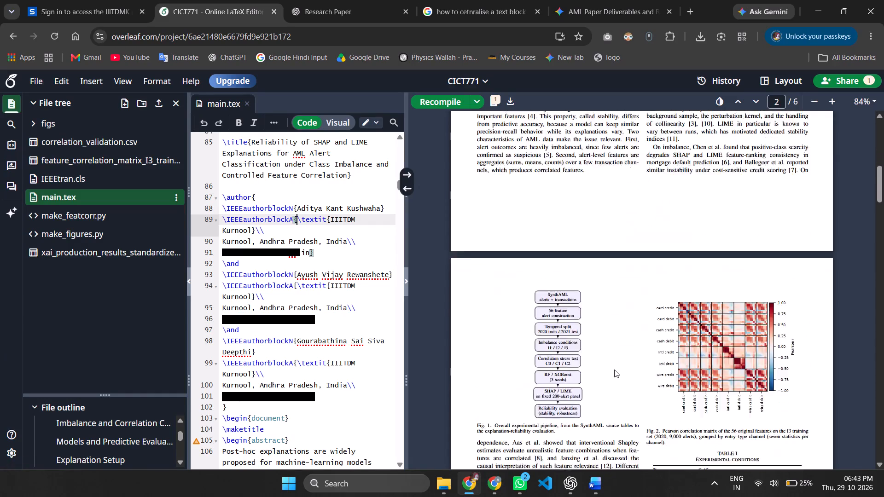
{"action": "scroll", "coordinate": [614, 370], "scroll_direction": "down", "scroll_amount": 12}
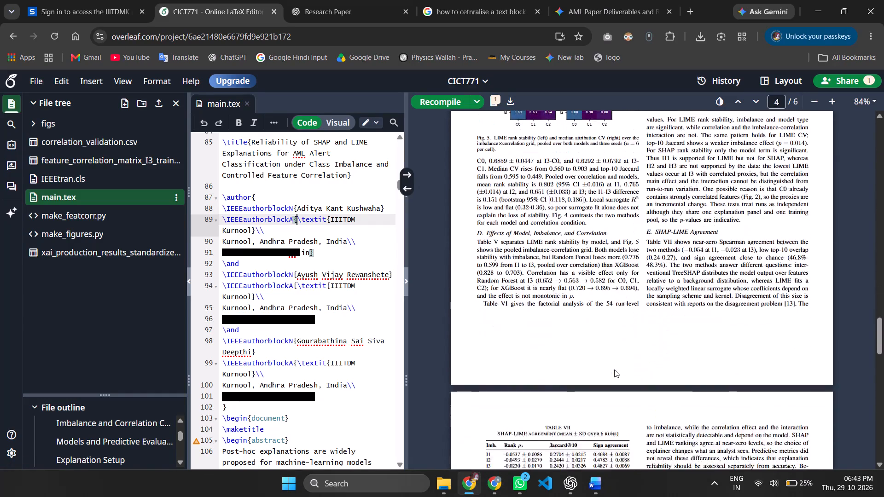
{"action": "scroll", "coordinate": [614, 370], "scroll_direction": "down", "scroll_amount": 1}
{"action": "scroll", "coordinate": [614, 370], "scroll_direction": "up", "scroll_amount": 3}
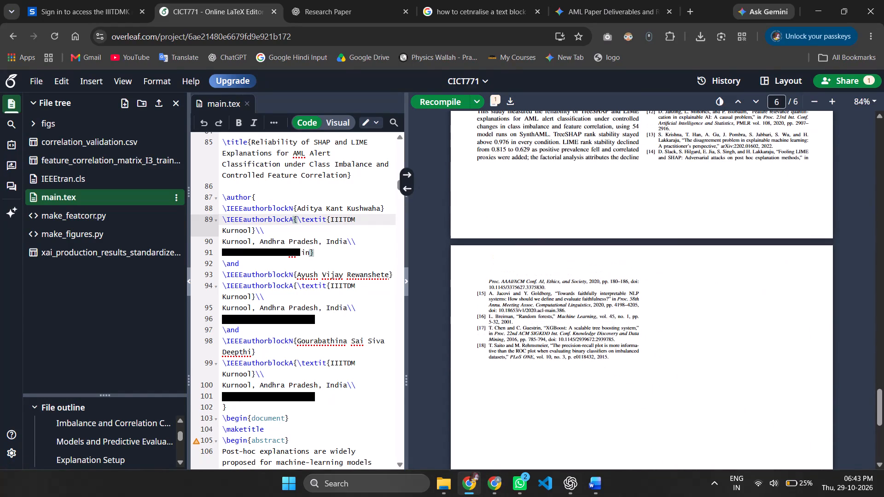
{"action": "scroll", "coordinate": [601, 278], "scroll_direction": "up", "scroll_amount": 1}
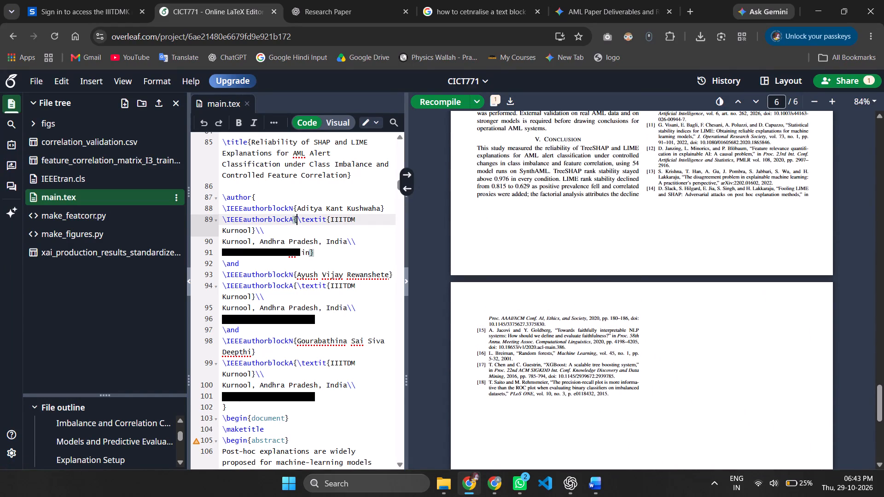
{"action": "scroll", "coordinate": [582, 254], "scroll_direction": "up", "scroll_amount": 3}
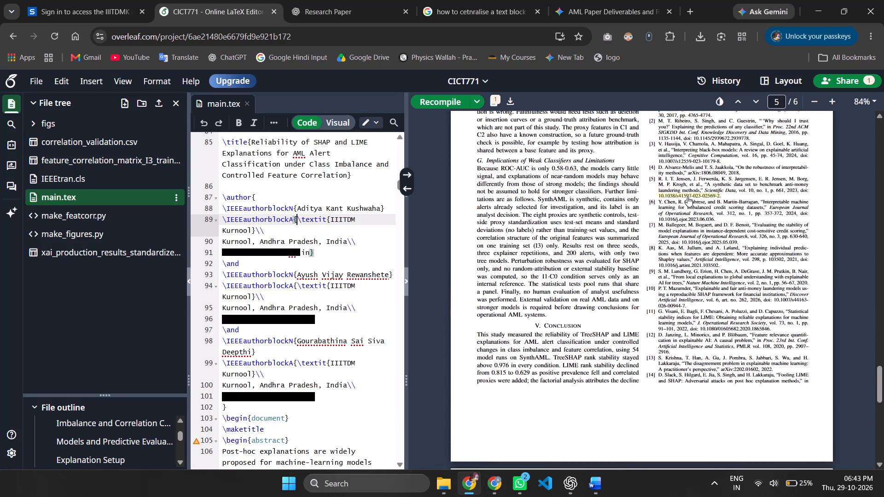
{"action": "scroll", "coordinate": [687, 196], "scroll_direction": "up", "scroll_amount": 3}
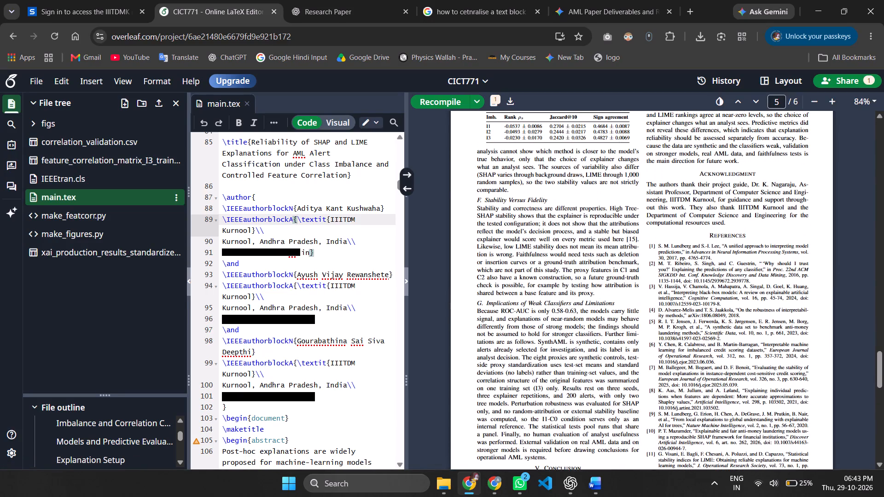
{"action": "scroll", "coordinate": [594, 229], "scroll_direction": "up", "scroll_amount": 7}
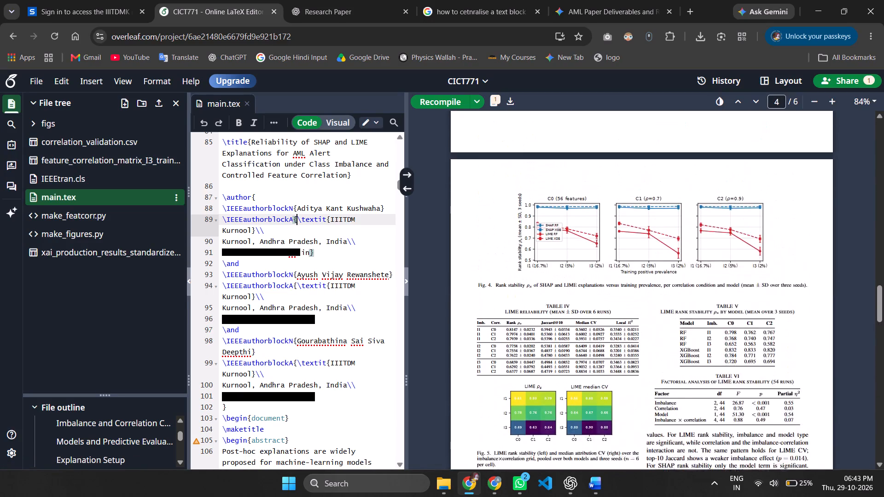
{"action": "scroll", "coordinate": [594, 229], "scroll_direction": "up", "scroll_amount": 2}
{"action": "scroll", "coordinate": [585, 285], "scroll_direction": "up", "scroll_amount": 2}
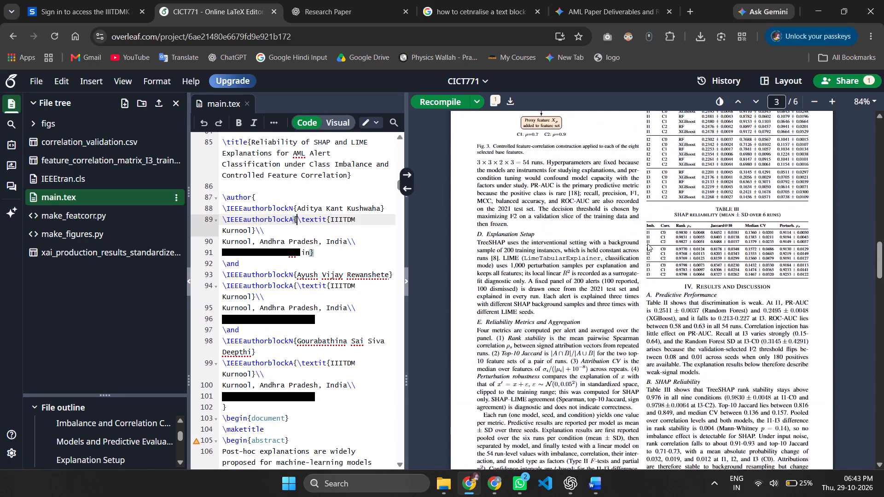
{"action": "scroll", "coordinate": [647, 243], "scroll_direction": "up", "scroll_amount": 3}
{"action": "scroll", "coordinate": [596, 263], "scroll_direction": "up", "scroll_amount": 5}
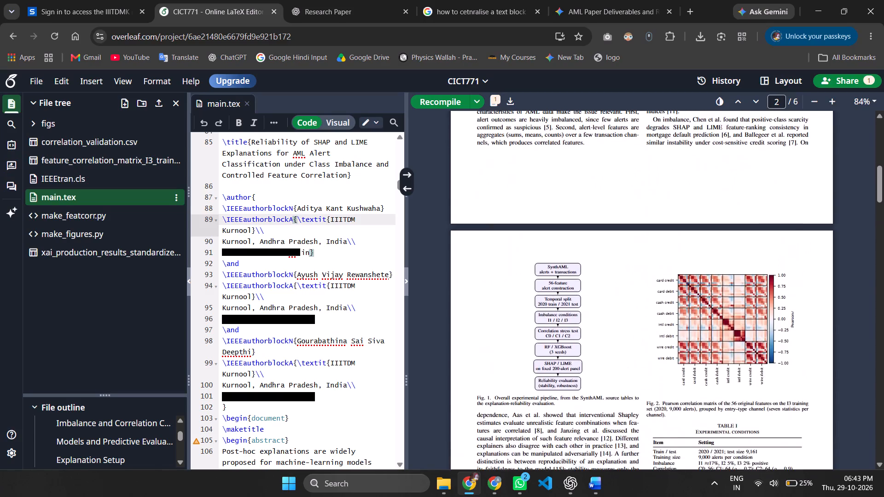
{"action": "scroll", "coordinate": [609, 258], "scroll_direction": "up", "scroll_amount": 2}
{"action": "scroll", "coordinate": [640, 295], "scroll_direction": "up", "scroll_amount": 1}
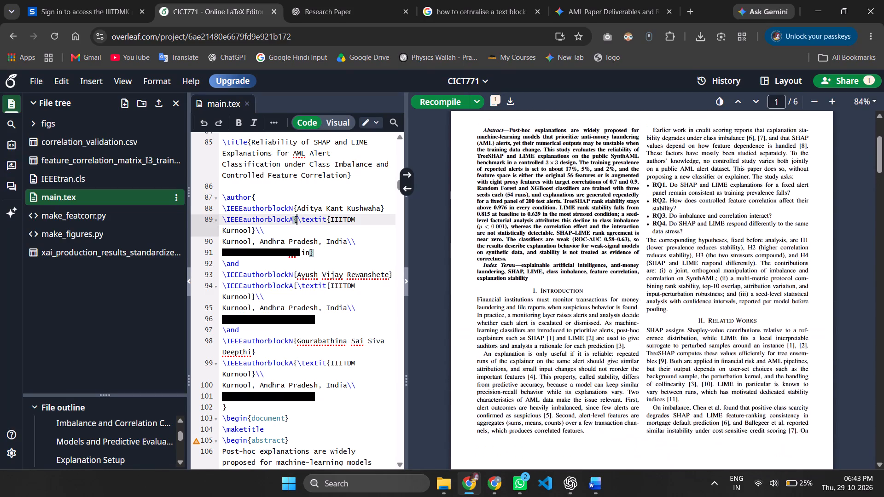
{"action": "scroll", "coordinate": [631, 239], "scroll_direction": "up", "scroll_amount": 3}
{"action": "scroll", "coordinate": [539, 310], "scroll_direction": "up", "scroll_amount": 1}
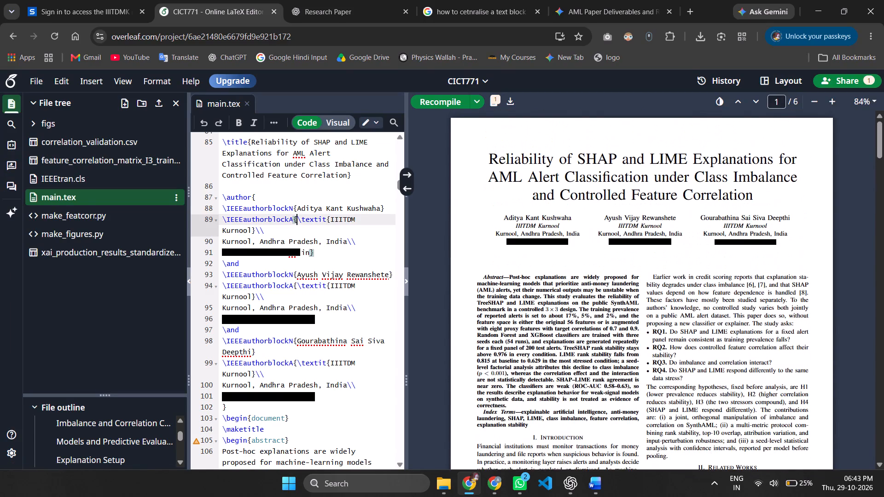
Capture a screenshot of the compiled first page, covering the title, the author row and the abstract.
{"action": "scroll", "coordinate": [340, 328], "scroll_direction": "down", "scroll_amount": 2}
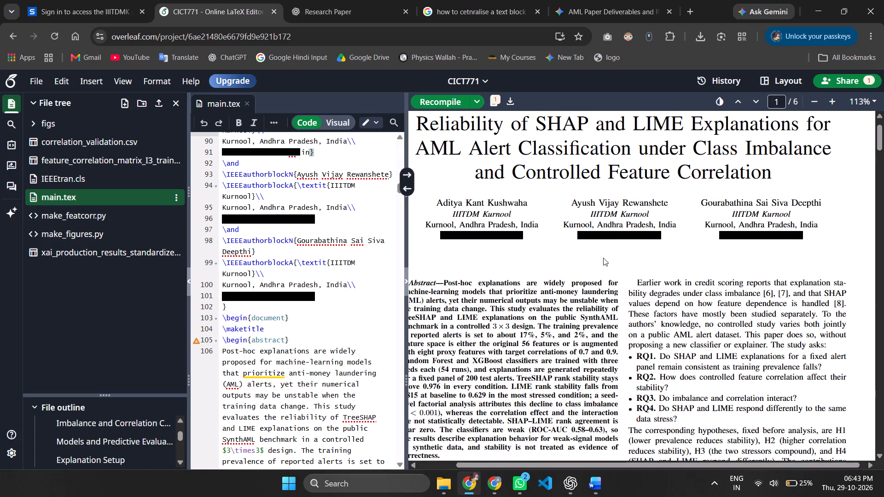
{"action": "scroll", "coordinate": [573, 270], "scroll_direction": "right", "scroll_amount": 1}
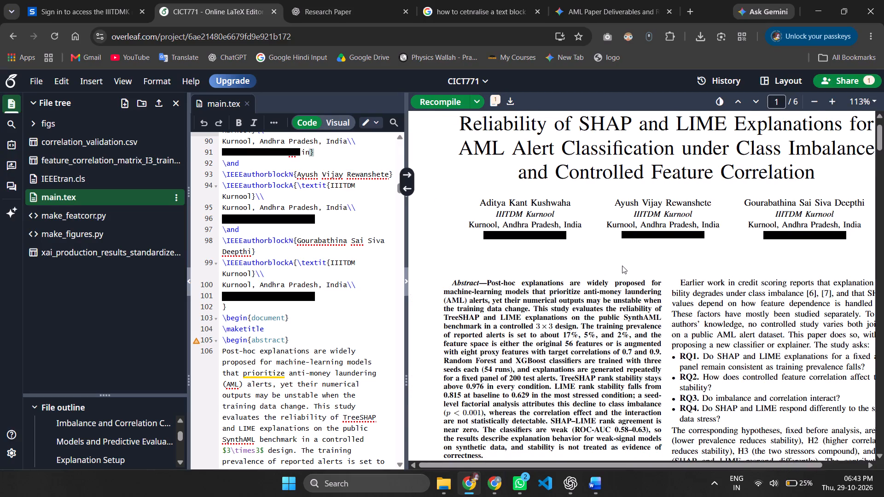
{"action": "scroll", "coordinate": [627, 254], "scroll_direction": "up", "scroll_amount": 1}
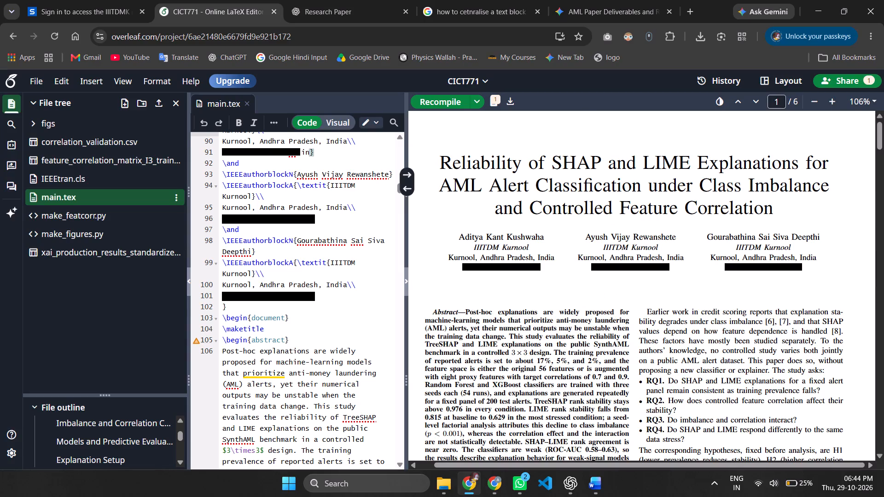
{"action": "scroll", "coordinate": [337, 298], "scroll_direction": "up", "scroll_amount": 3}
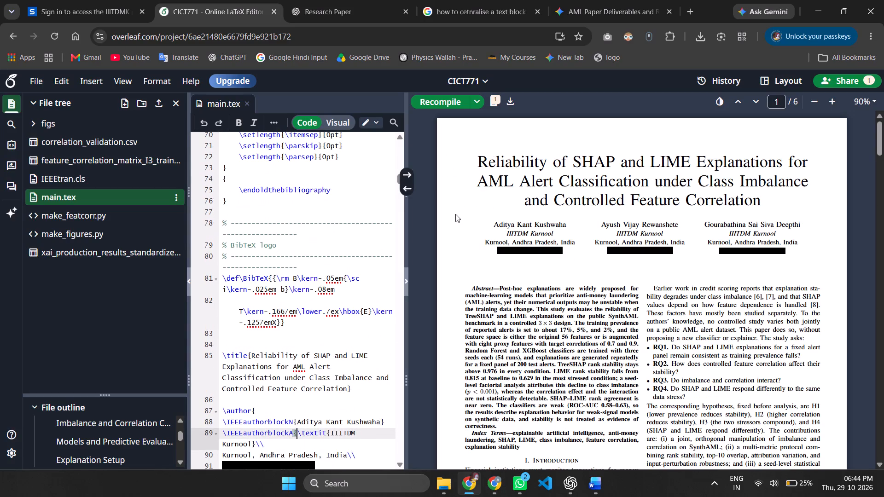
{"action": "key", "text": "Print"}
{"action": "left_click_drag", "start_coordinate": [438, 127], "coordinate": [595, 260]}
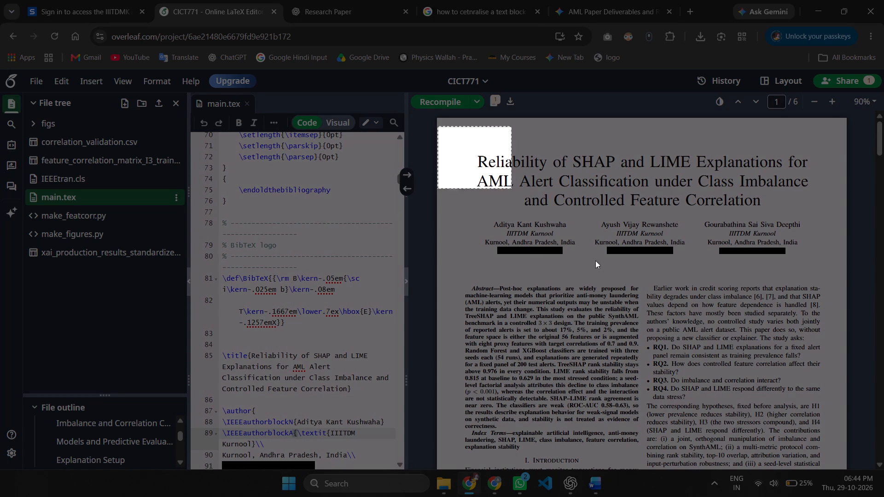
{"action": "left_click_drag", "start_coordinate": [595, 260], "coordinate": [840, 452]}
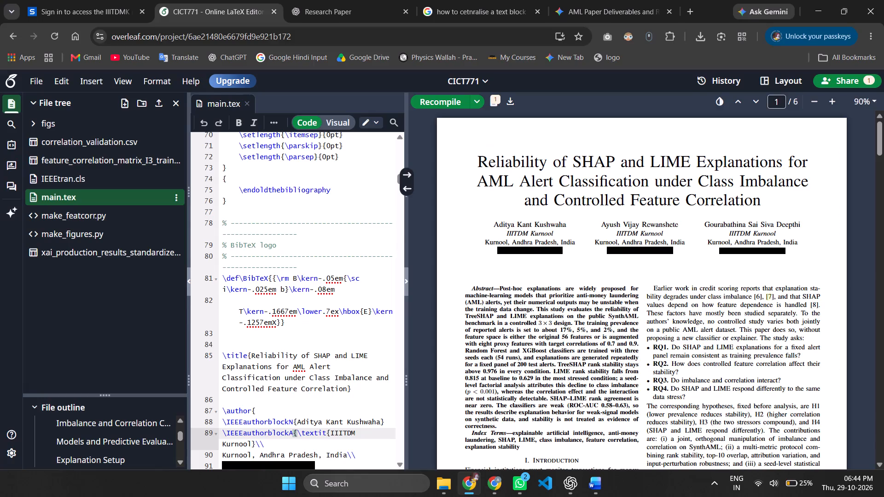
{"action": "left_click", "coordinate": [513, 0]}
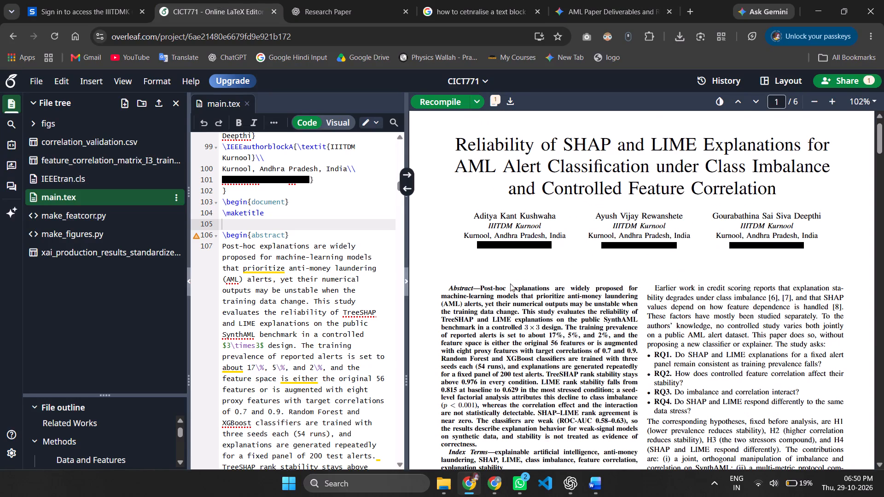
{"action": "scroll", "coordinate": [510, 283], "scroll_direction": "down", "scroll_amount": 2}
{"action": "scroll", "coordinate": [668, 358], "scroll_direction": "down", "scroll_amount": 2}
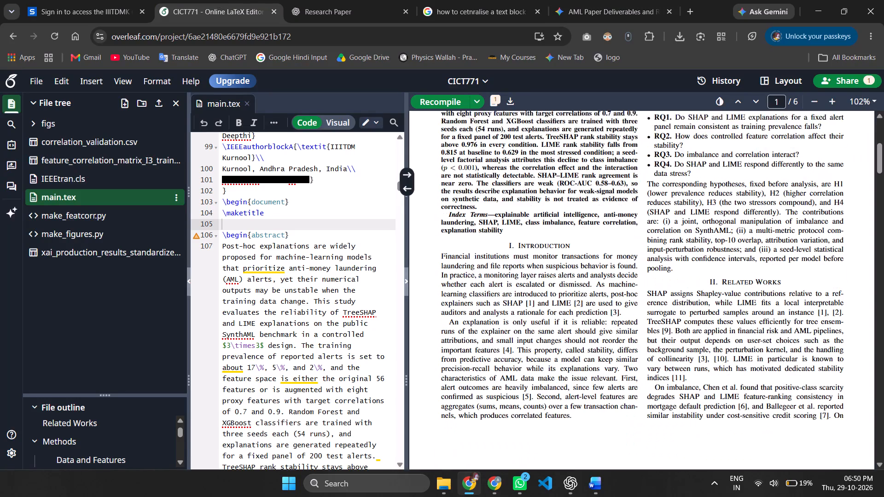
{"action": "scroll", "coordinate": [668, 358], "scroll_direction": "down", "scroll_amount": 2}
{"action": "scroll", "coordinate": [514, 335], "scroll_direction": "down", "scroll_amount": 7}
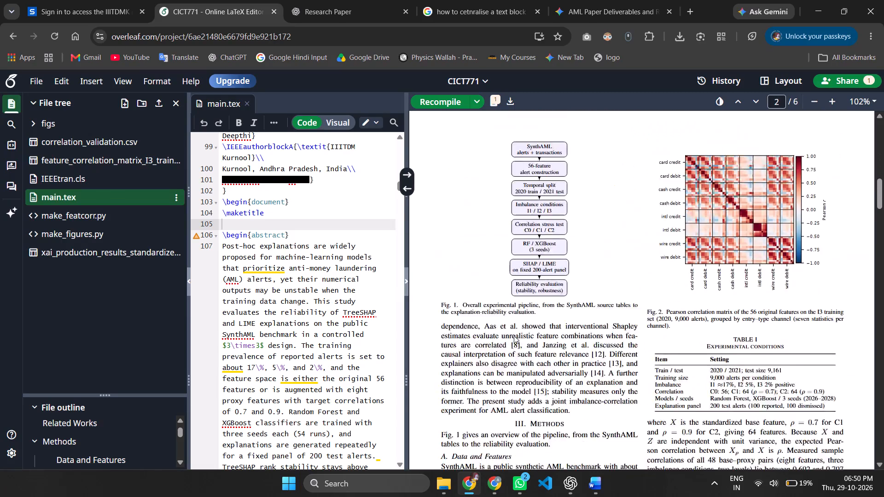
{"action": "scroll", "coordinate": [514, 335], "scroll_direction": "down", "scroll_amount": 1}
{"action": "scroll", "coordinate": [602, 380], "scroll_direction": "down", "scroll_amount": 4}
{"action": "scroll", "coordinate": [602, 380], "scroll_direction": "up", "scroll_amount": 2}
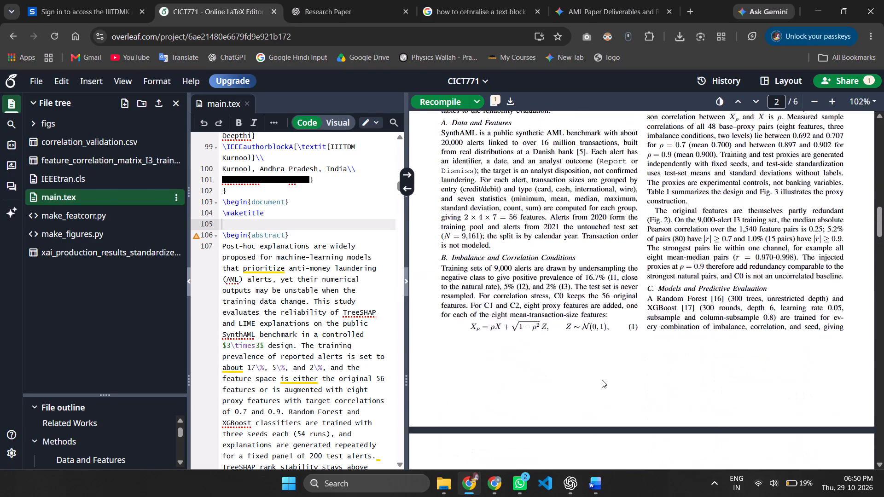
{"action": "scroll", "coordinate": [602, 380], "scroll_direction": "up", "scroll_amount": 2}
{"action": "scroll", "coordinate": [602, 380], "scroll_direction": "down", "scroll_amount": 2}
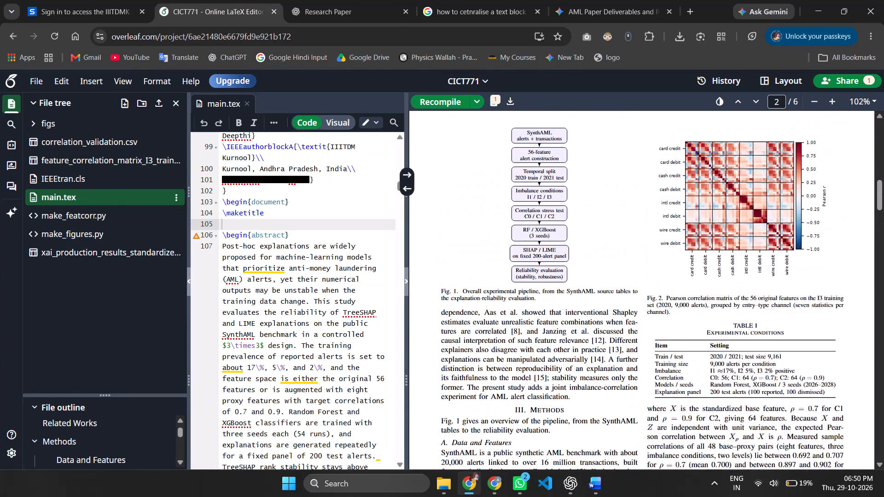
{"action": "scroll", "coordinate": [602, 380], "scroll_direction": "down", "scroll_amount": 3}
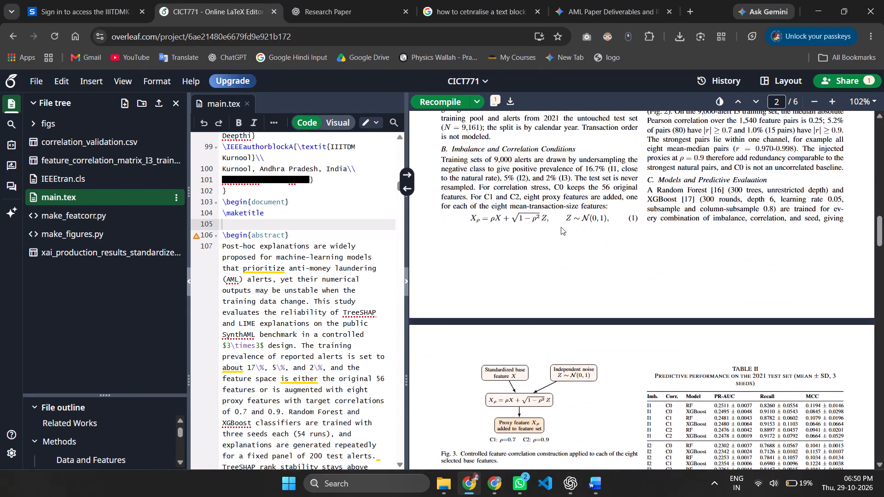
{"action": "scroll", "coordinate": [580, 315], "scroll_direction": "down", "scroll_amount": 1}
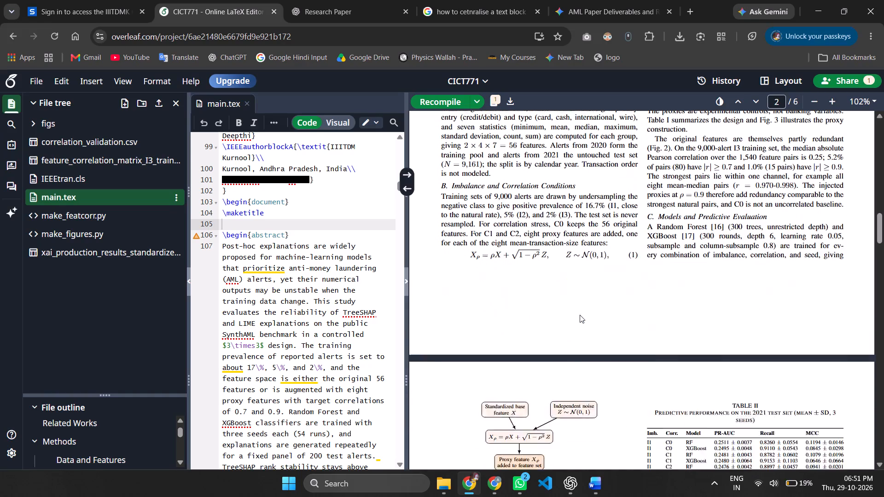
{"action": "scroll", "coordinate": [580, 315], "scroll_direction": "down", "scroll_amount": 1}
{"action": "scroll", "coordinate": [552, 350], "scroll_direction": "down", "scroll_amount": 3}
{"action": "scroll", "coordinate": [510, 343], "scroll_direction": "down", "scroll_amount": 2}
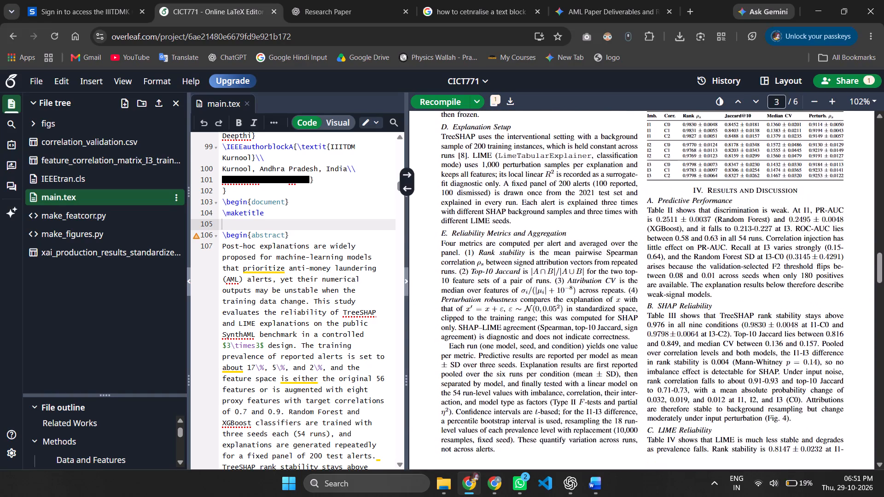
{"action": "scroll", "coordinate": [510, 343], "scroll_direction": "down", "scroll_amount": 3}
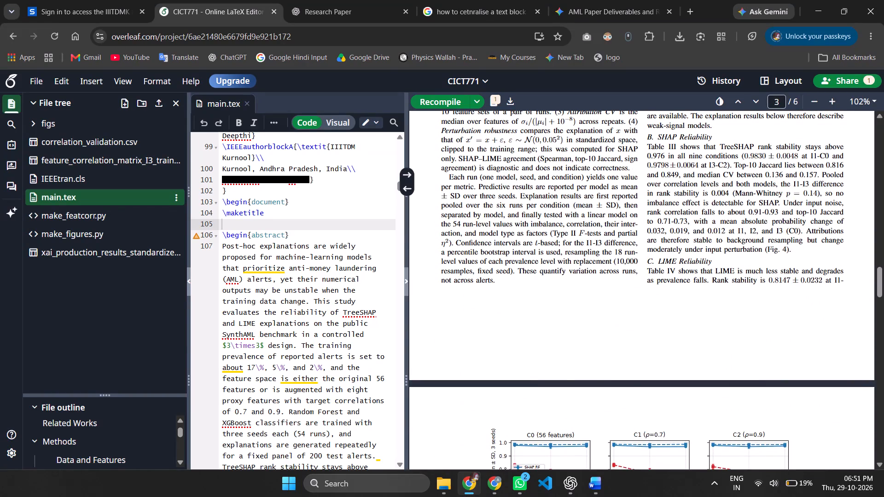
{"action": "scroll", "coordinate": [631, 273], "scroll_direction": "down", "scroll_amount": 5}
{"action": "scroll", "coordinate": [581, 298], "scroll_direction": "down", "scroll_amount": 3}
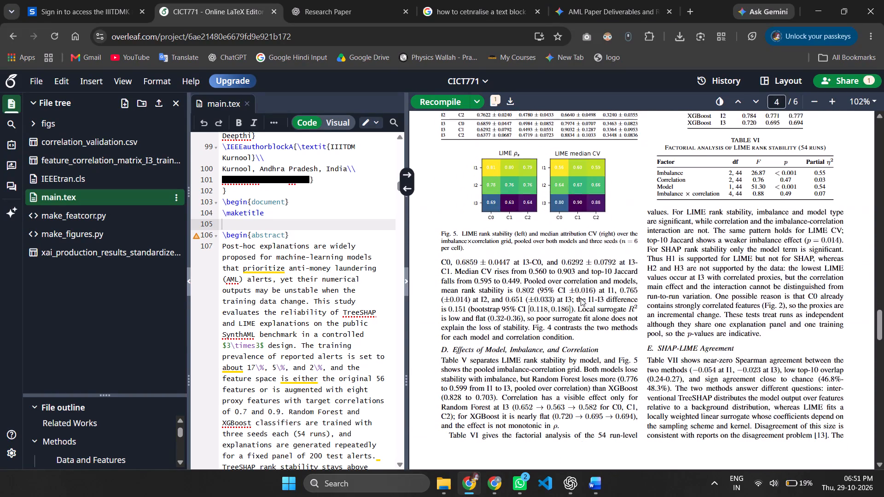